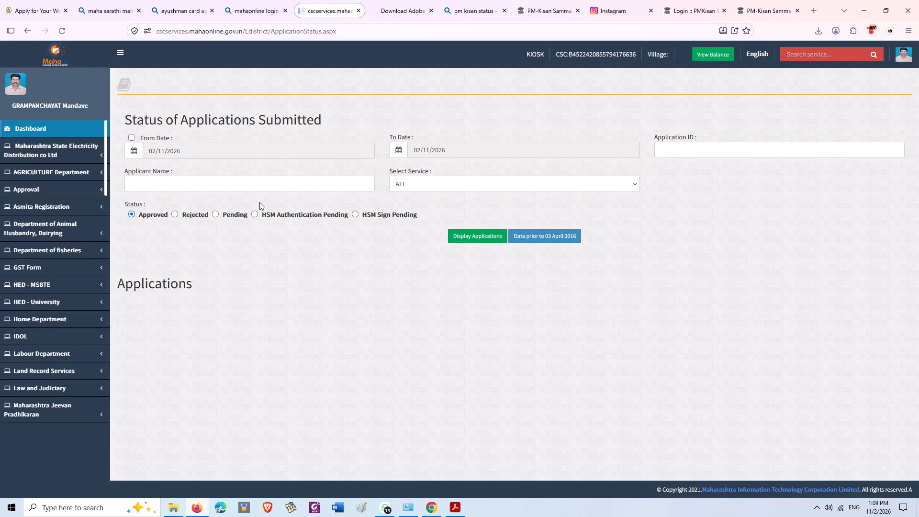
Display the approved applications submitted from 25/10/2026 to 31/10/2026, covering all services.
click(133, 137)
click(150, 152)
click(158, 184)
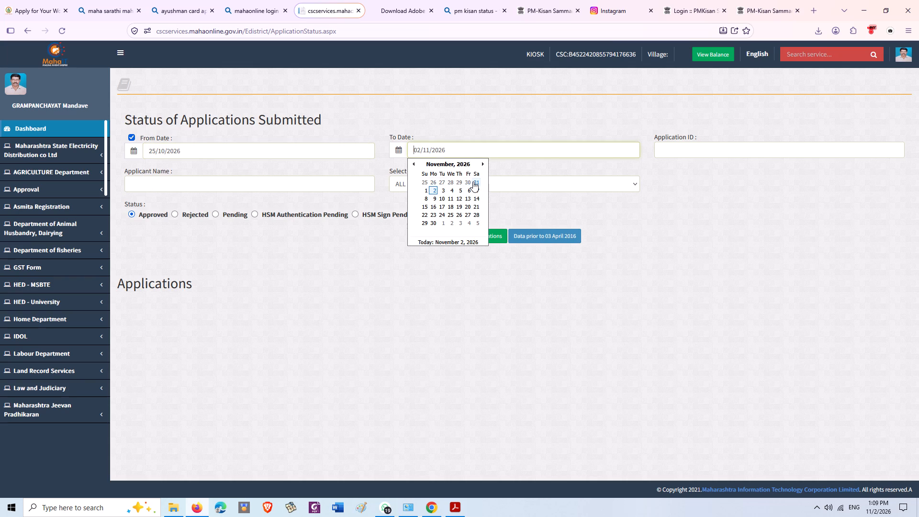
click(473, 181)
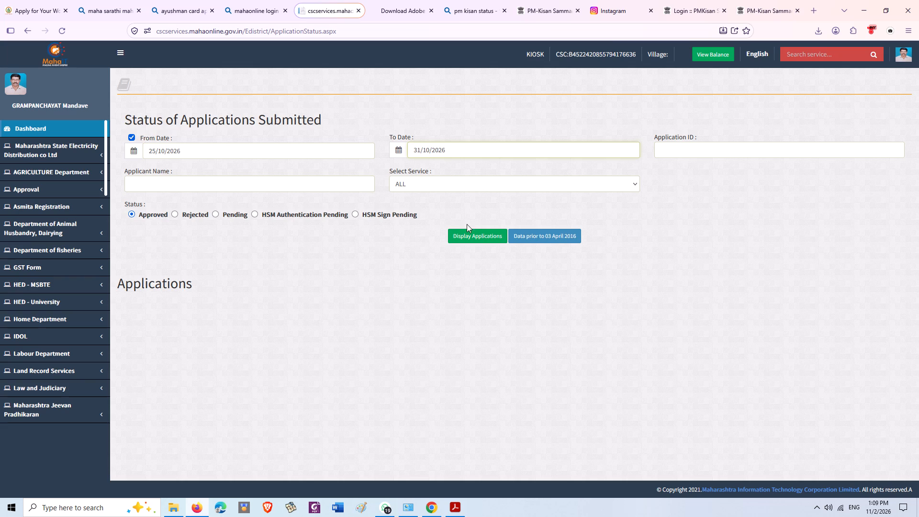
click(467, 235)
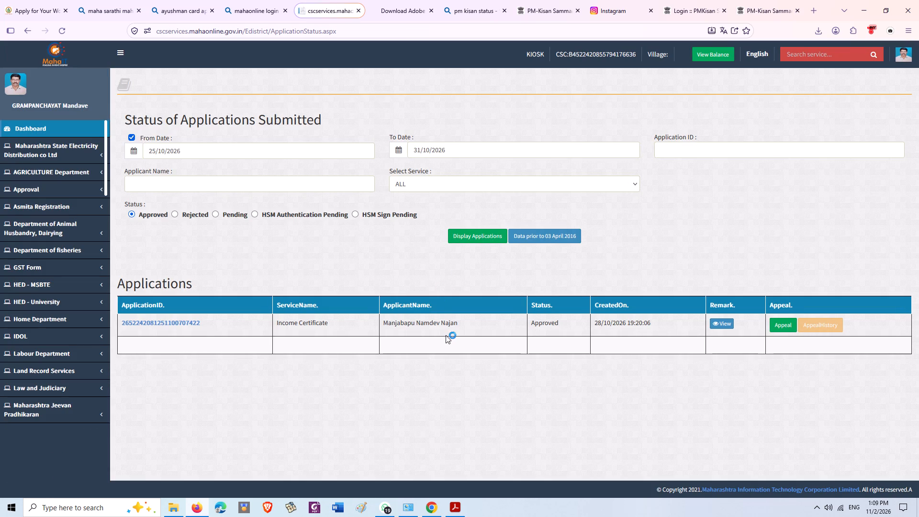
Display the applications with Pending status for the same date range.
click(216, 214)
click(454, 236)
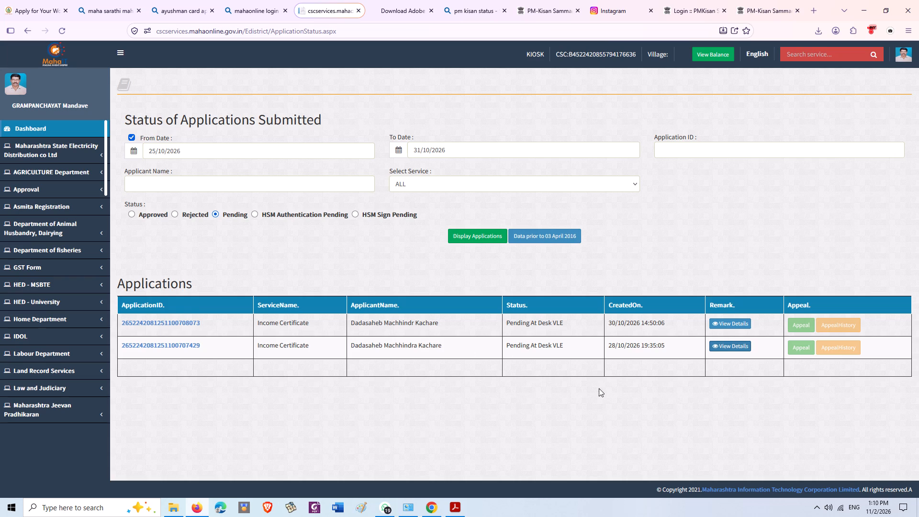
click(522, 417)
Display the applications with Approved status for the same date range again.
click(134, 213)
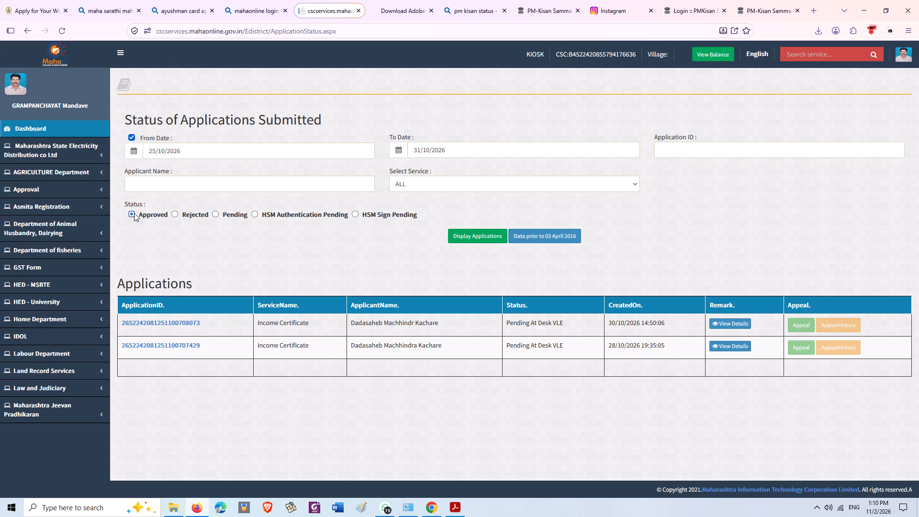
click(470, 235)
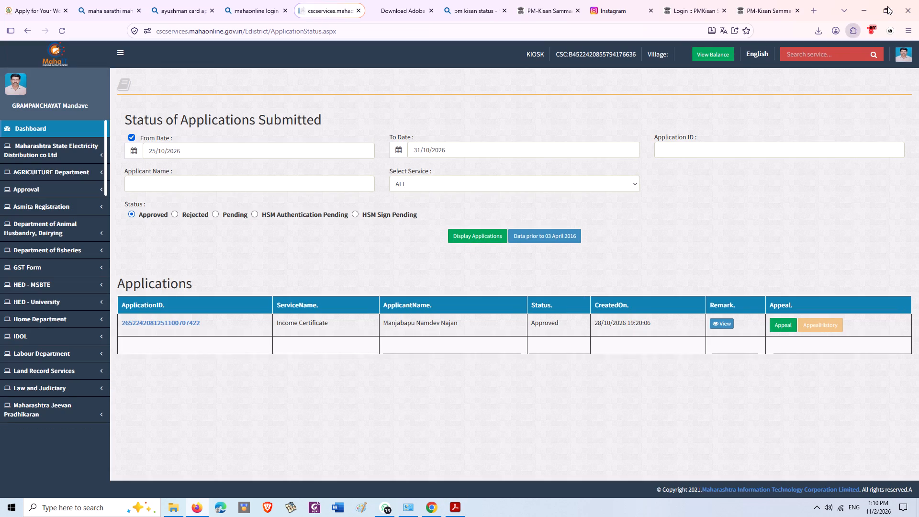
Minimise the browser and switch to the Adobe Acrobat Reader installer.
click(865, 12)
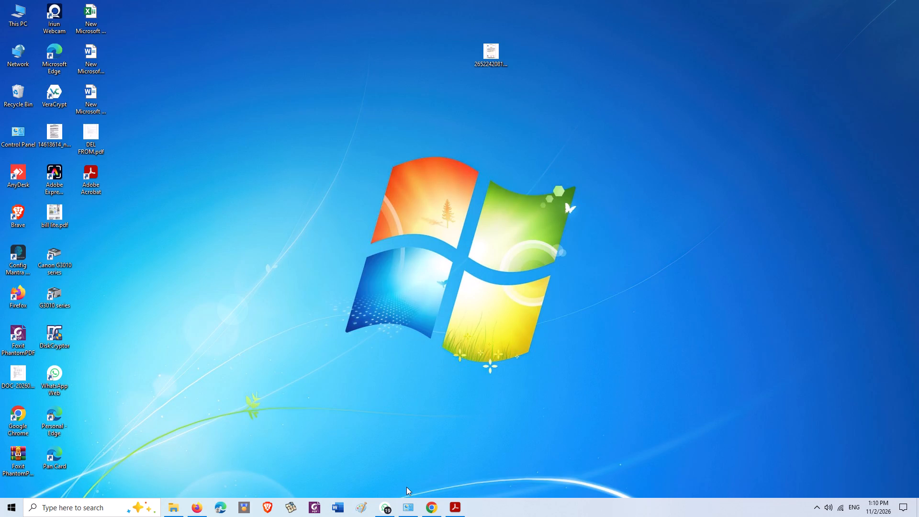
click(455, 507)
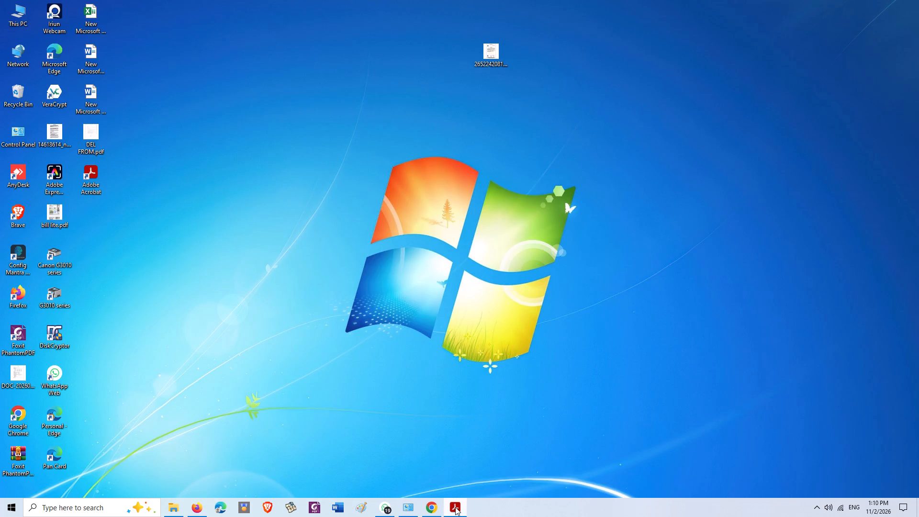
triple_click(455, 507)
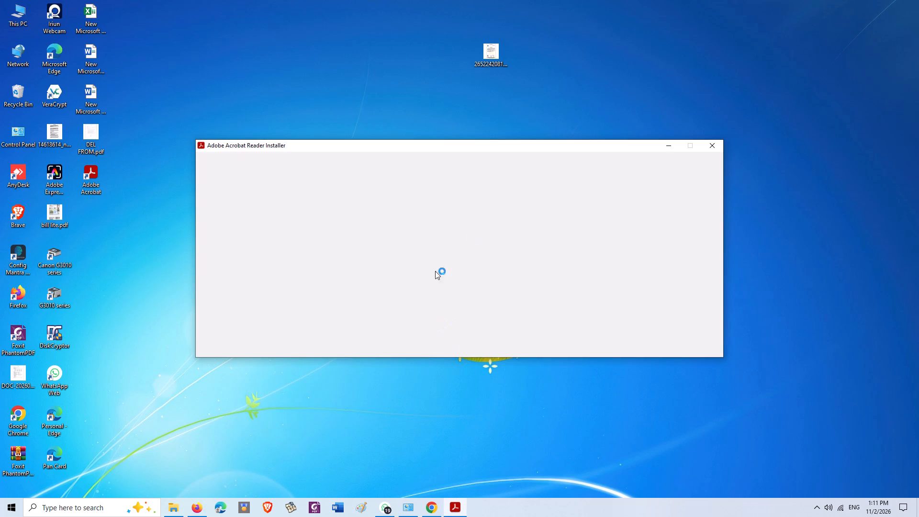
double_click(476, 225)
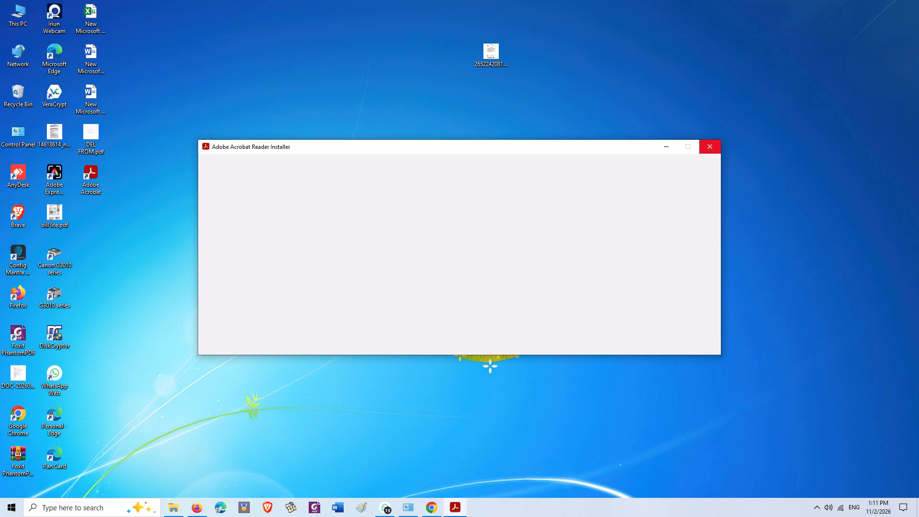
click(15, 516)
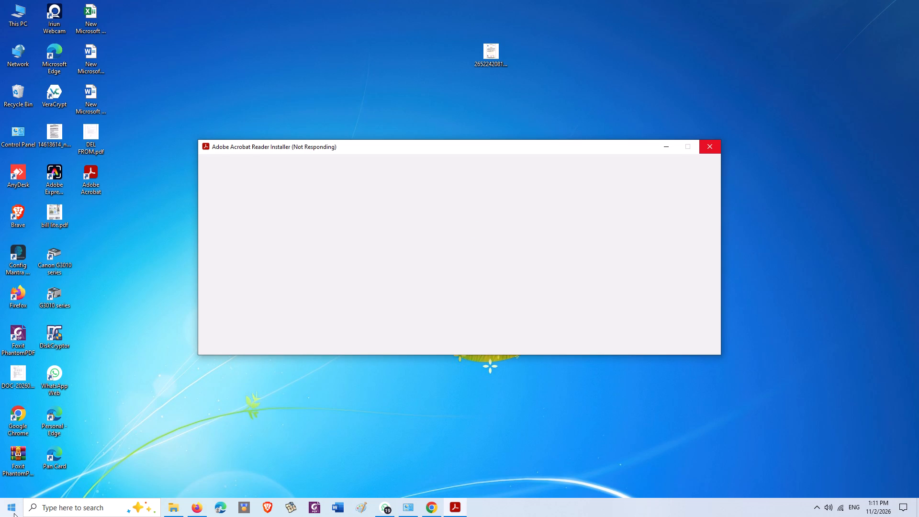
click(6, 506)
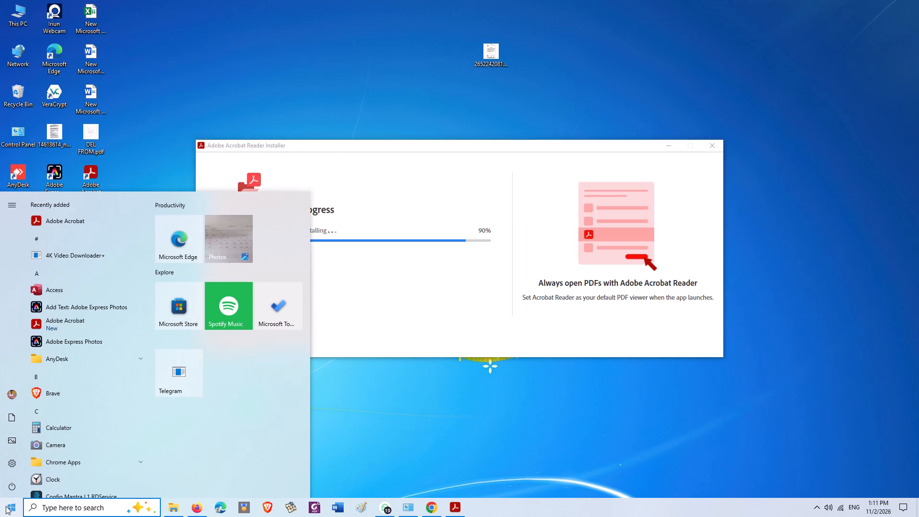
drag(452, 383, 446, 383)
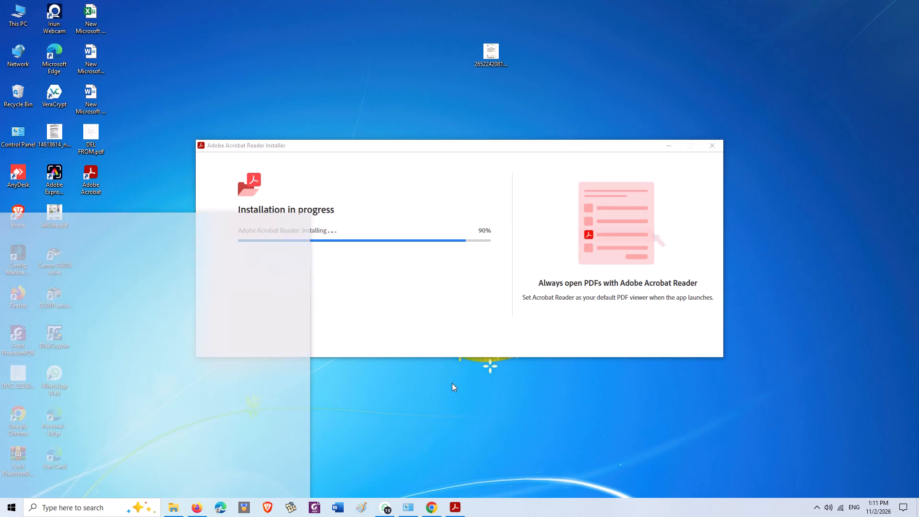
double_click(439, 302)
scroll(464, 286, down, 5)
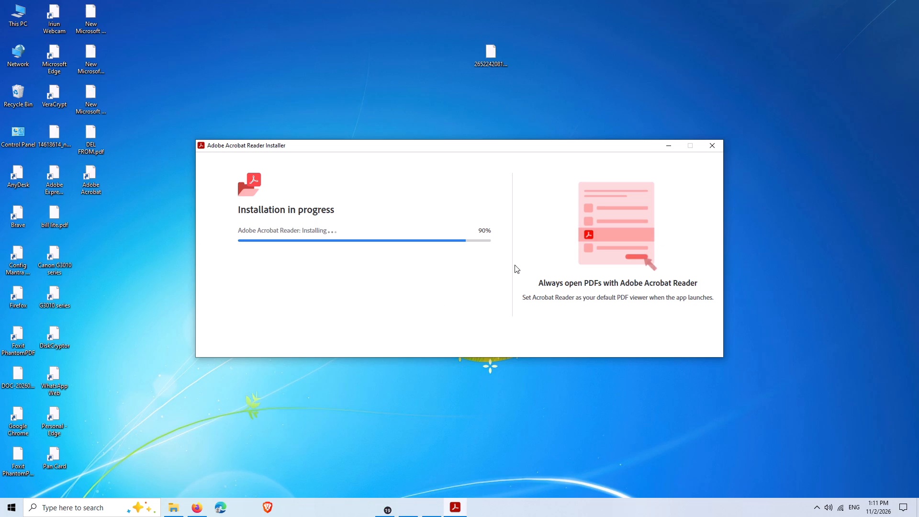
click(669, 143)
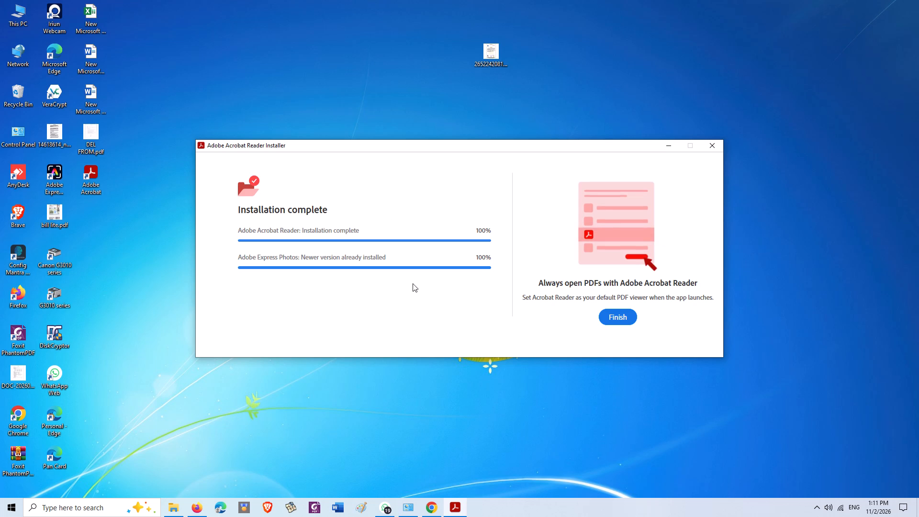
Finish the Acrobat Reader installation and set Adobe Acrobat as the default app for .pdf files.
click(625, 311)
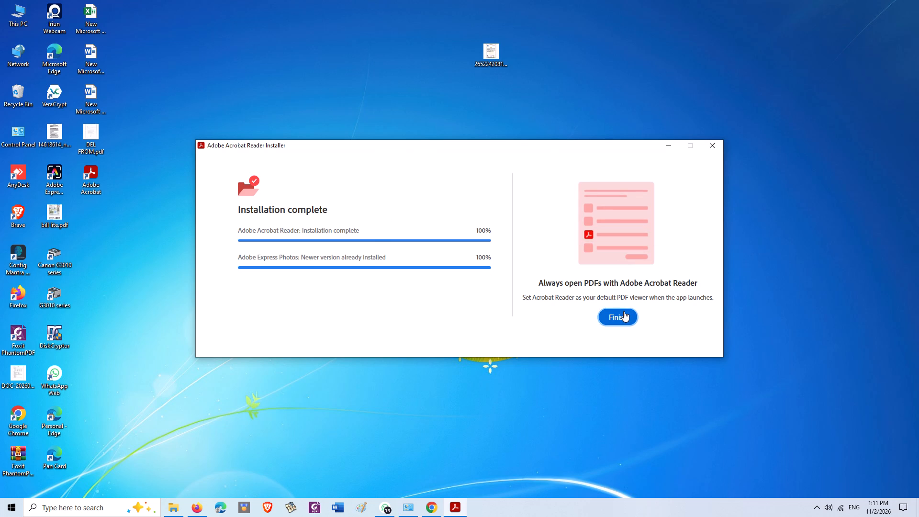
key(space)
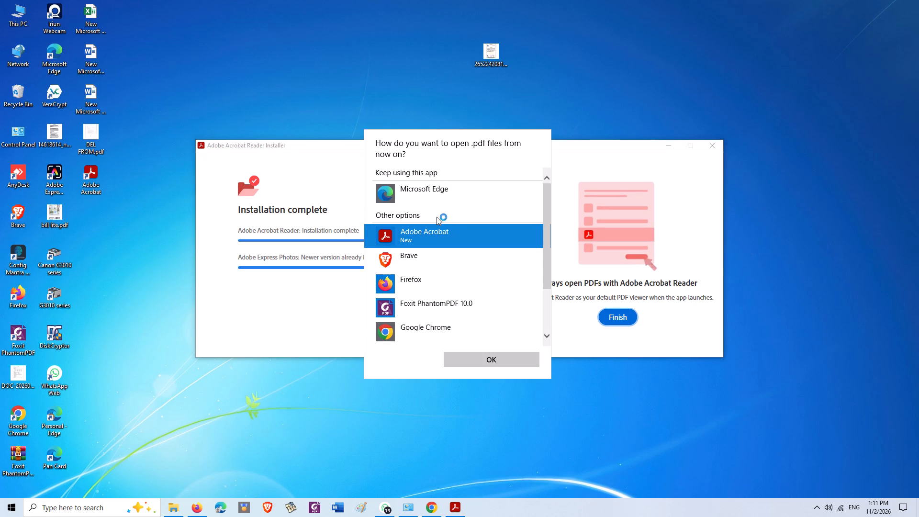
click(493, 356)
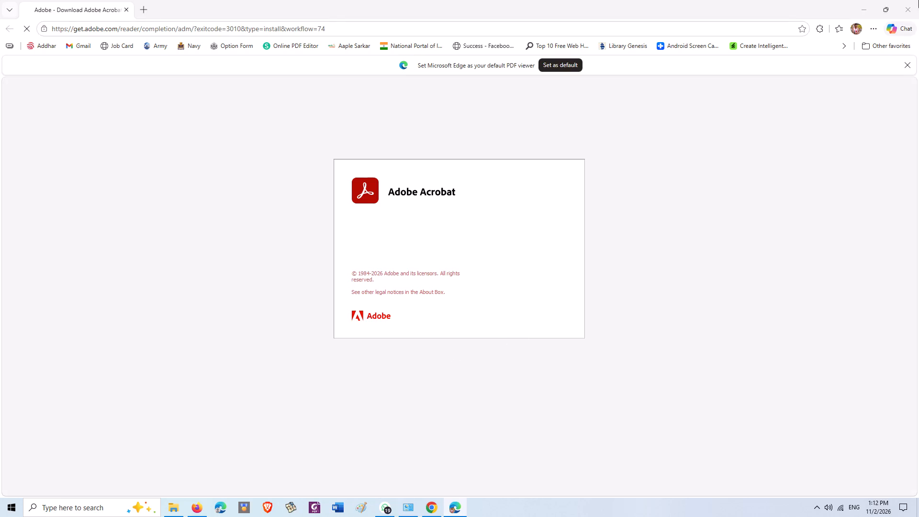
click(858, 29)
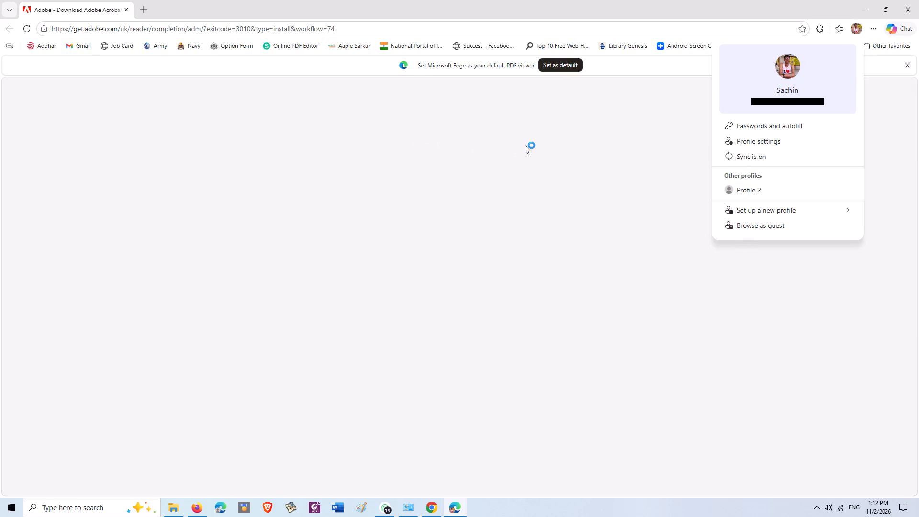
click(525, 145)
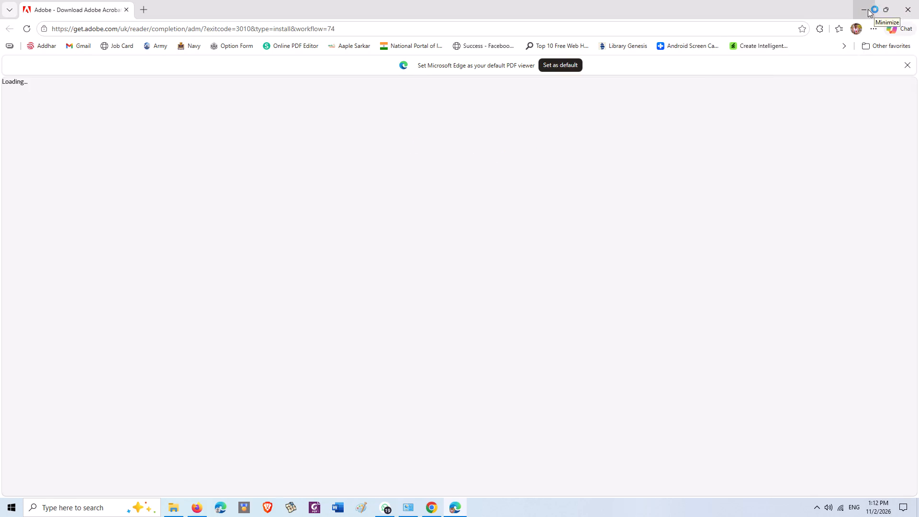
click(868, 9)
click(496, 40)
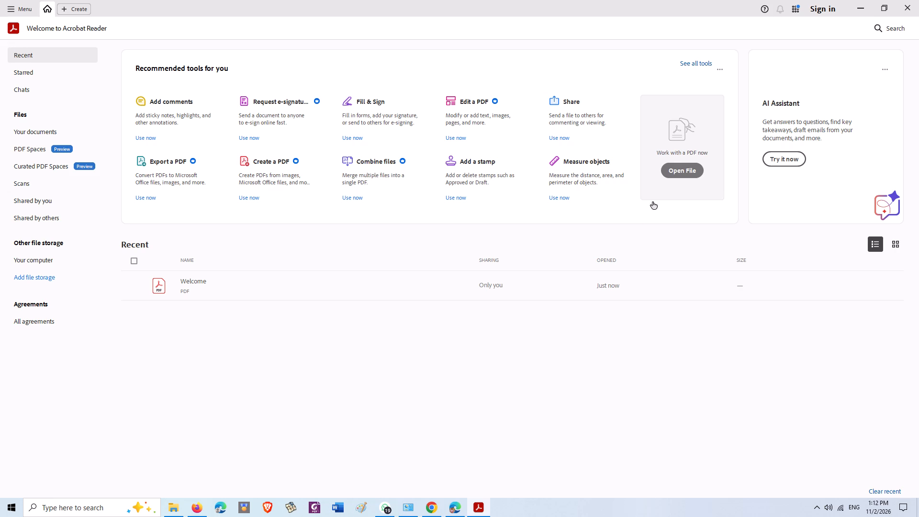
click(899, 7)
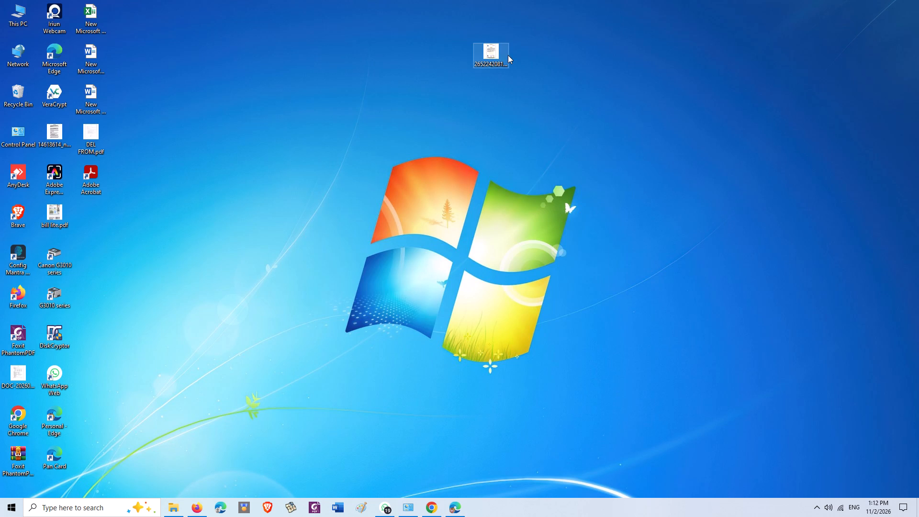
Open the downloaded income certificate PDF, the file standing apart from the other desktop icons, with Adobe Acrobat.
click(508, 54)
right_click(508, 54)
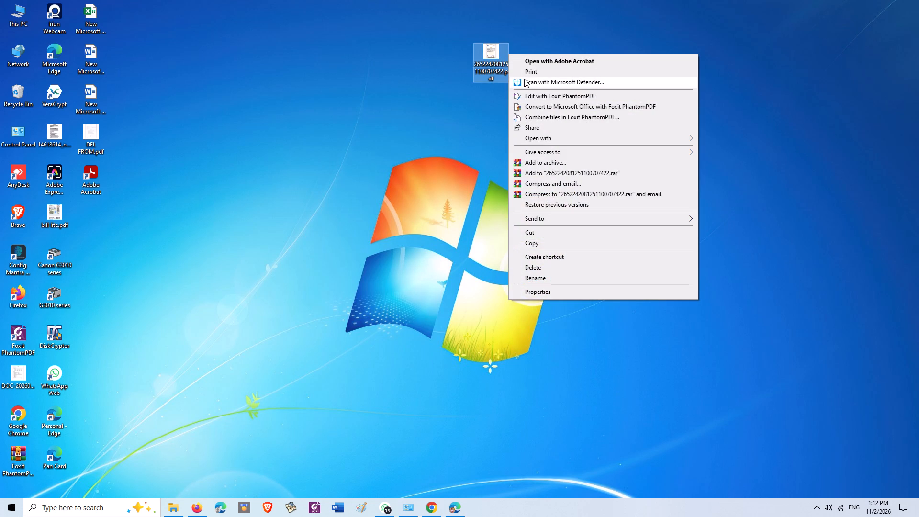
click(547, 140)
click(553, 139)
double_click(684, 140)
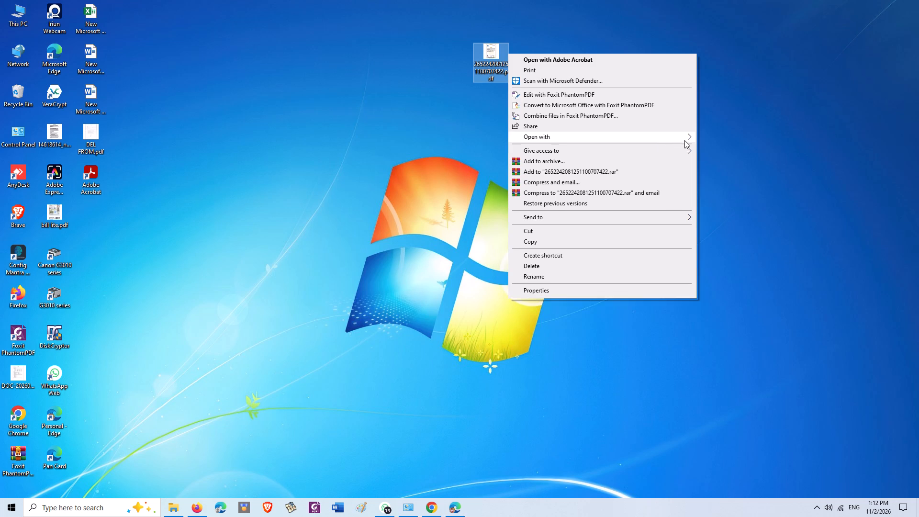
click(577, 63)
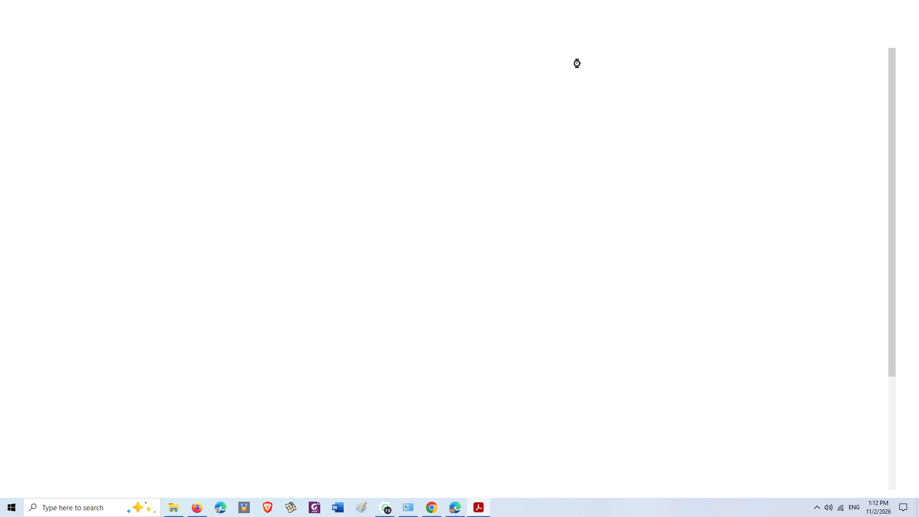
Validate the digital signature above the Tehsildar's title near the end of the certificate.
scroll(570, 388, down, 5)
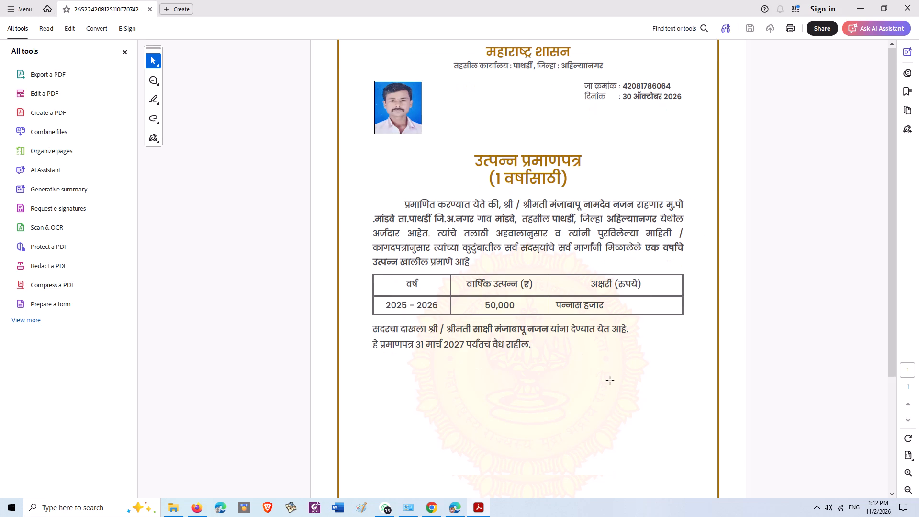
scroll(658, 401, down, 5)
scroll(918, 361, down, 1)
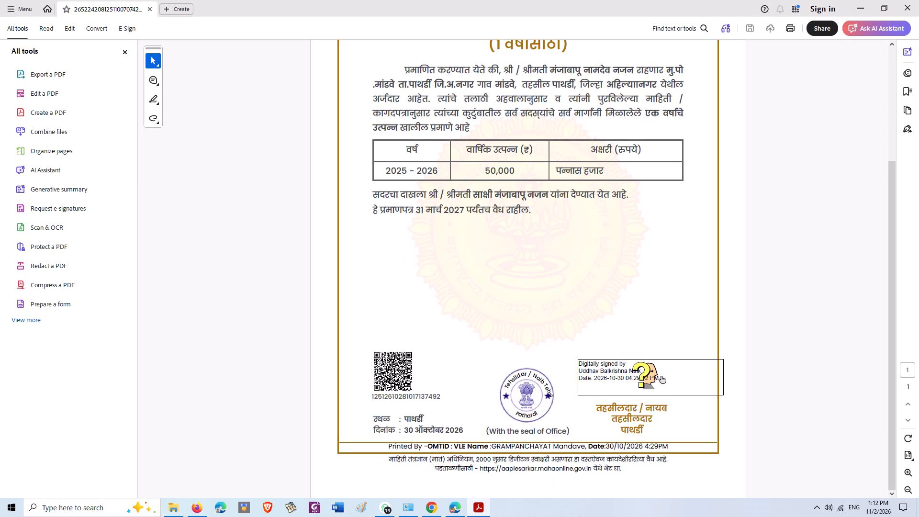
right_click(649, 370)
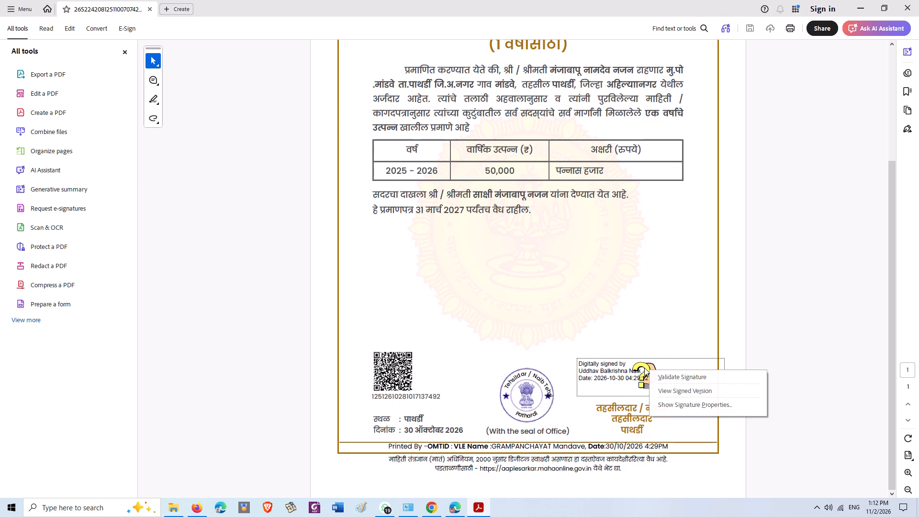
click(676, 381)
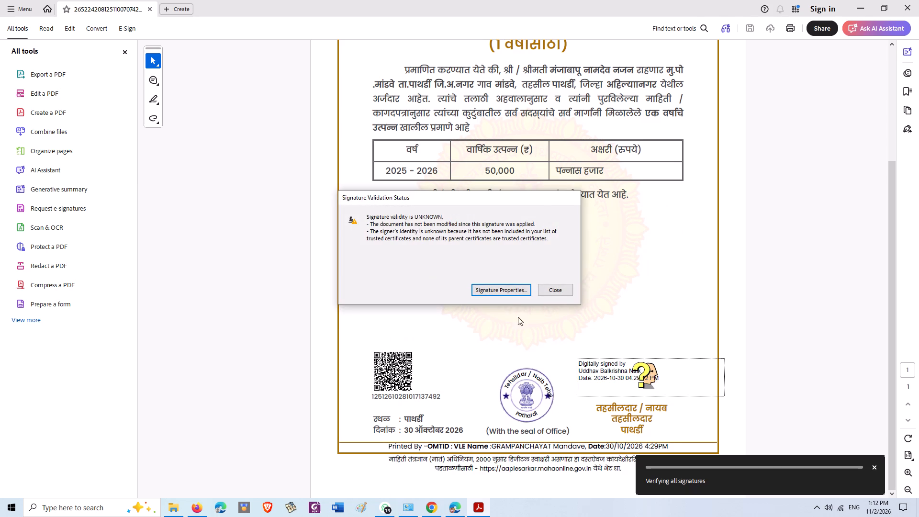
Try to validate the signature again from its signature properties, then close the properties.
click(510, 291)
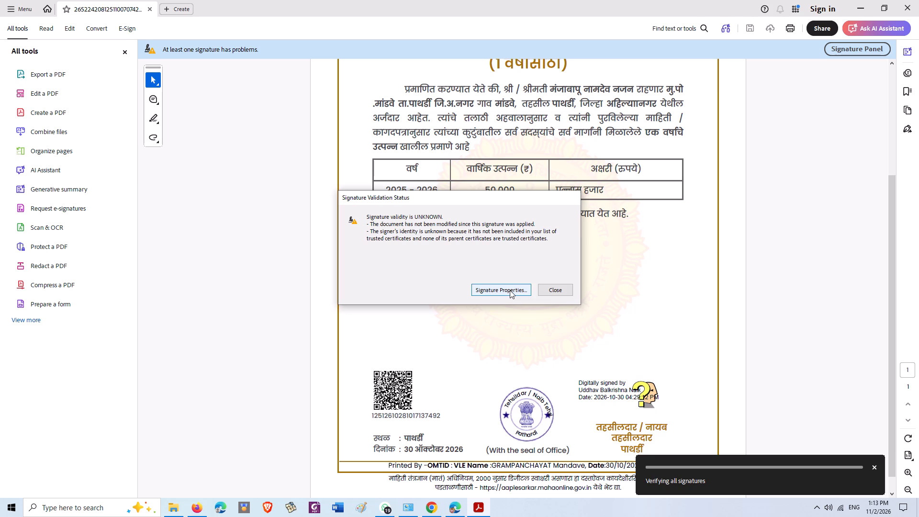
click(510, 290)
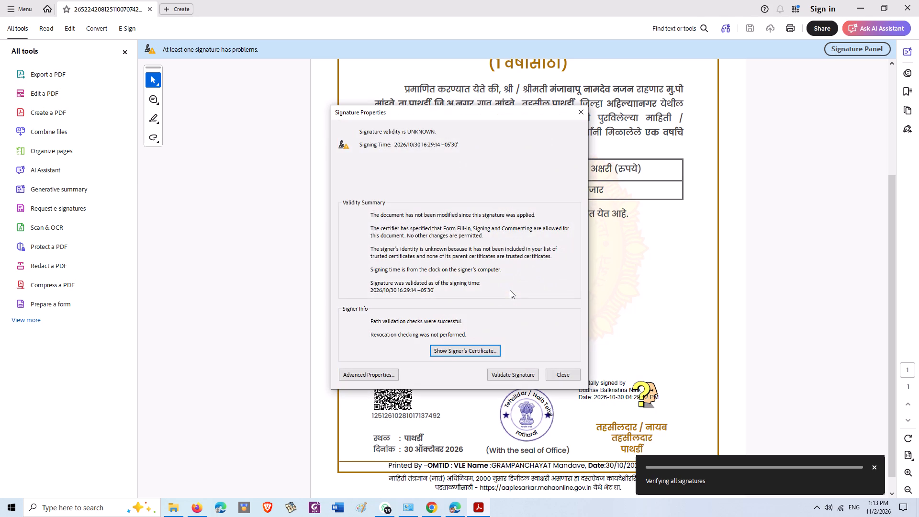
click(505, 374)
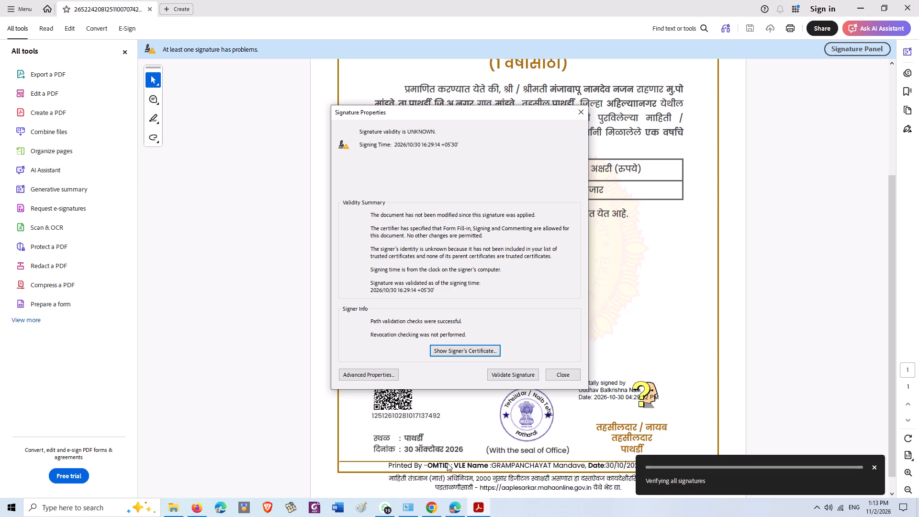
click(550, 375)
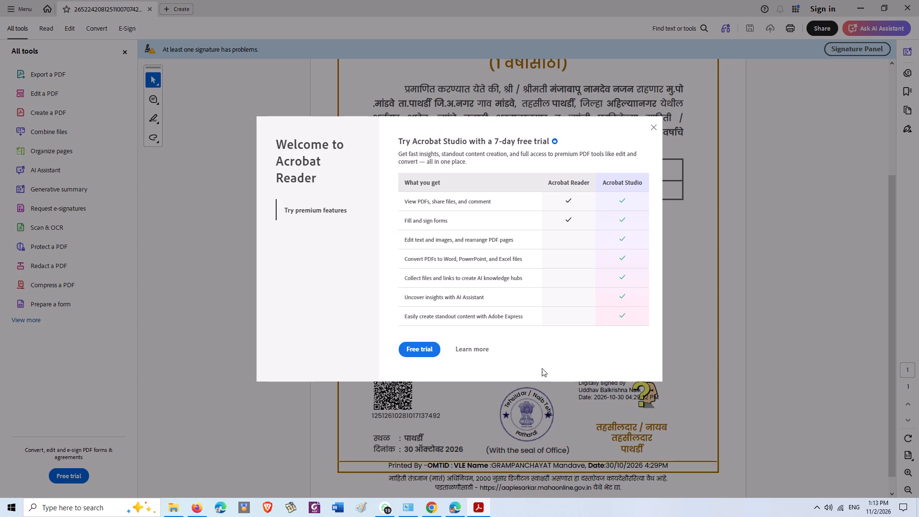
Dismiss the Acrobat Studio free-trial offer covering the certificate.
click(655, 124)
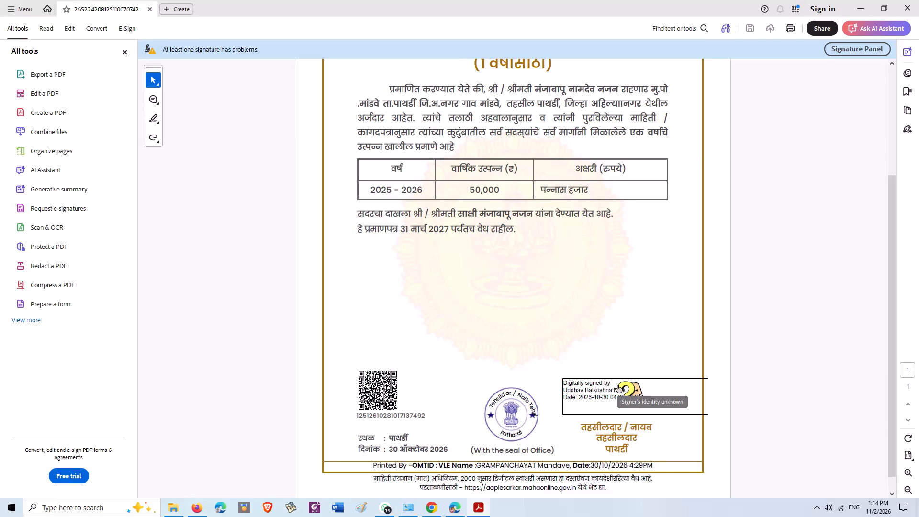
Validate the signature above the Tehsildar's title again and show the signer's certificate from the signature properties.
right_click(618, 385)
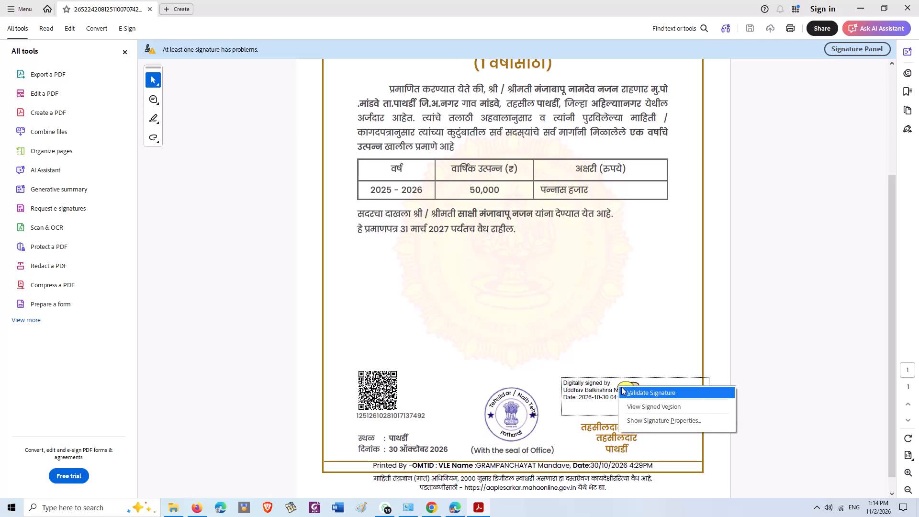
click(623, 387)
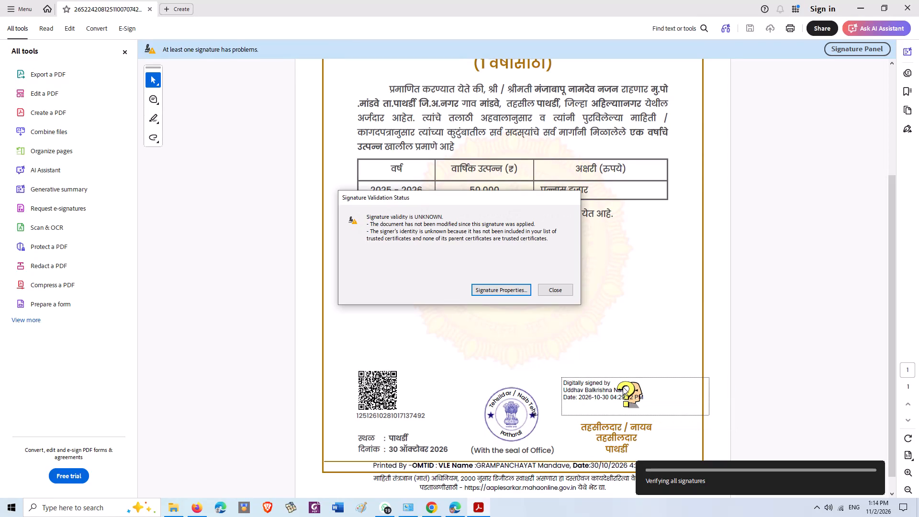
click(512, 290)
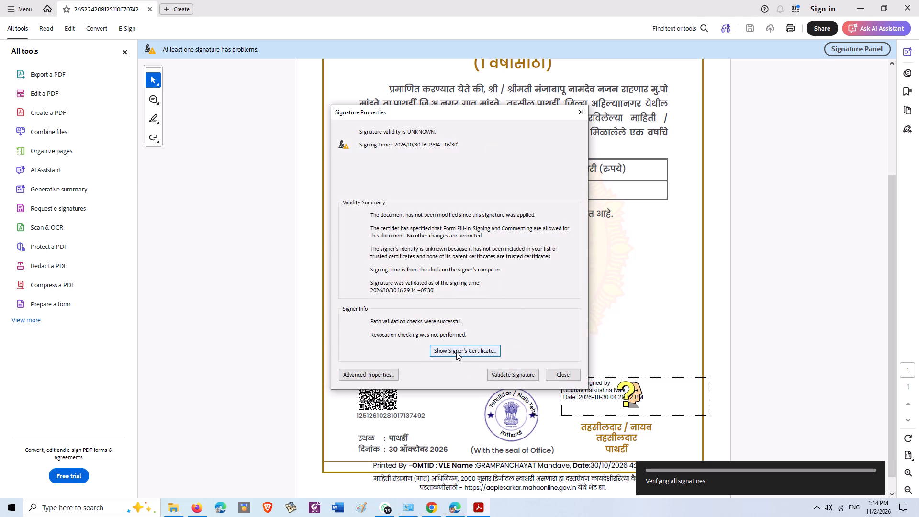
click(456, 352)
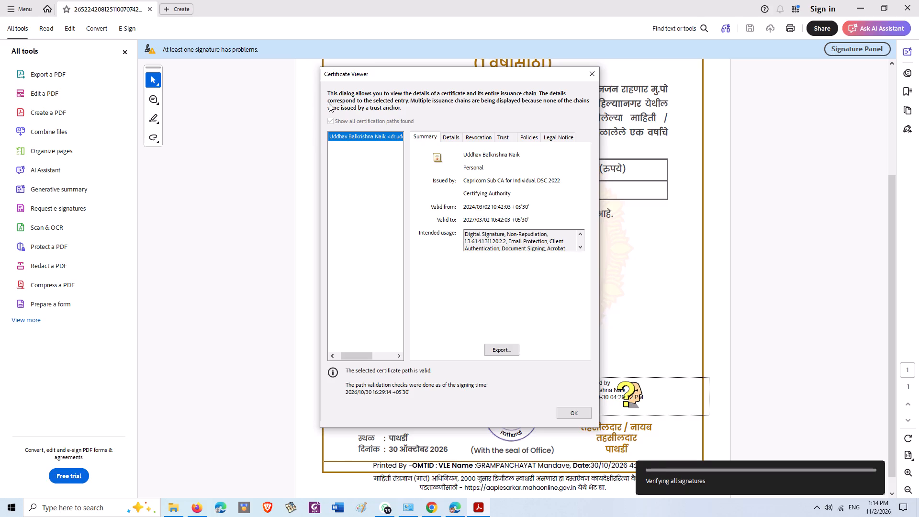
Add the signer's certificate to the trusted certificates, trusting certified documents, dynamic content, embedded high privilege JavaScript and privileged system operations.
click(507, 135)
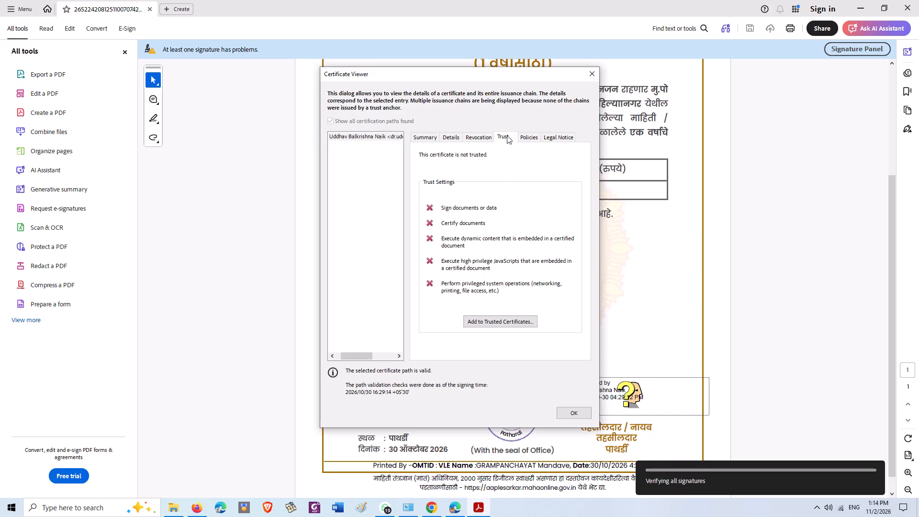
click(488, 318)
click(500, 285)
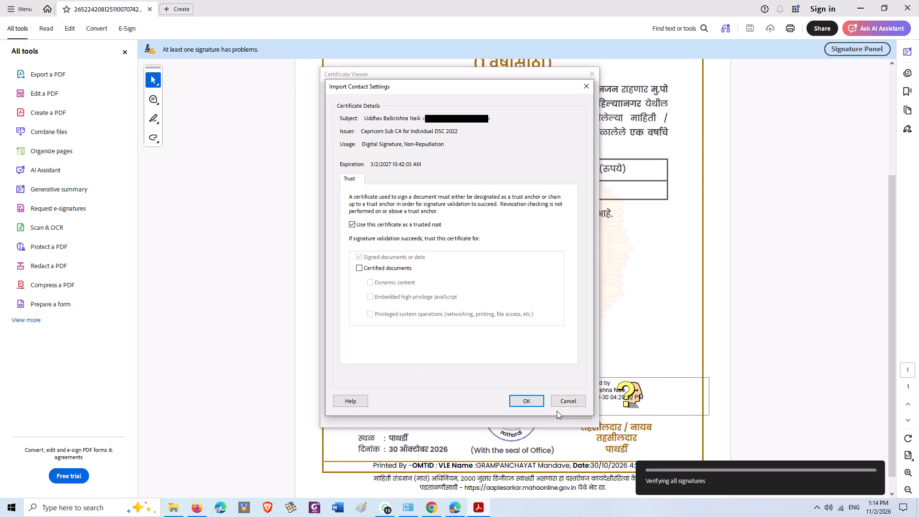
click(362, 268)
click(369, 282)
click(372, 294)
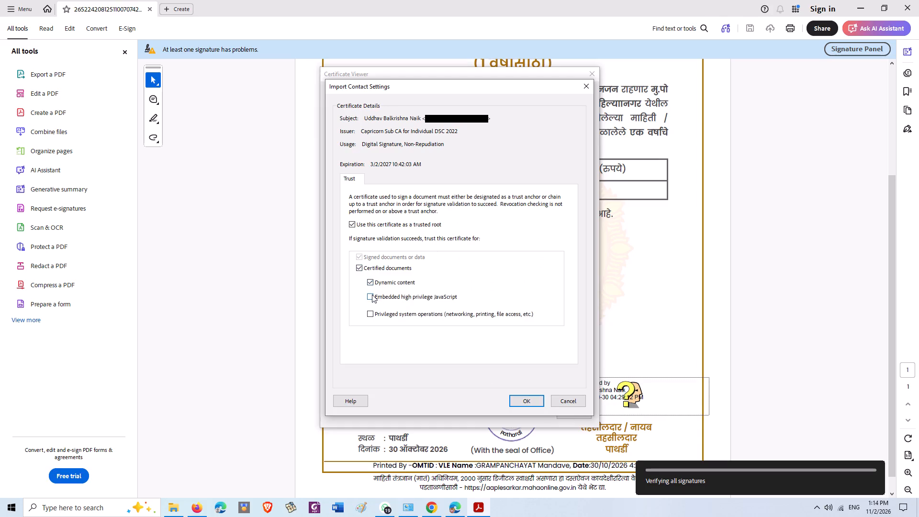
click(372, 316)
click(521, 402)
click(579, 414)
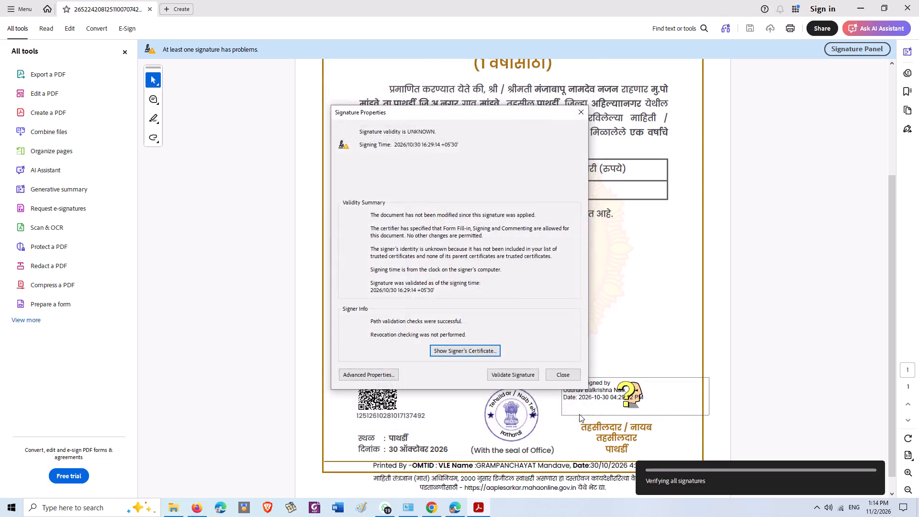
Revalidate the signature against the trusted certificate and close the signature properties.
click(504, 379)
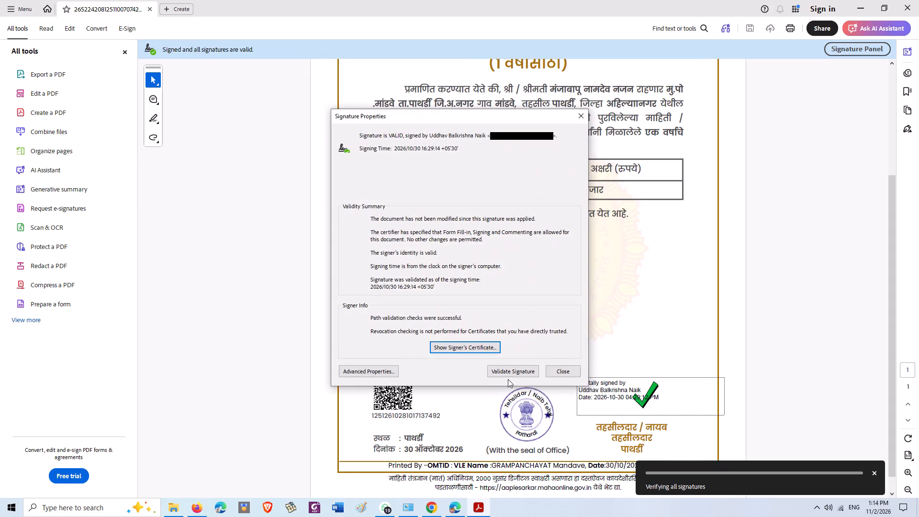
click(558, 370)
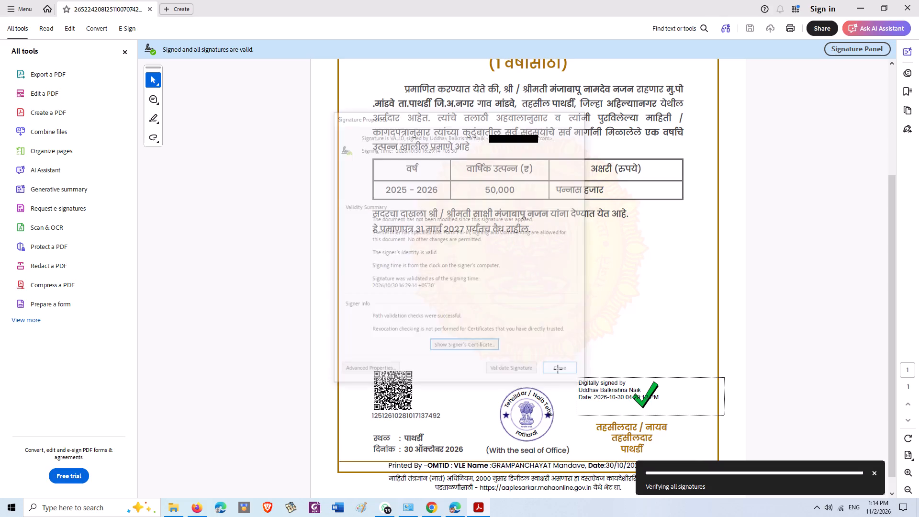
Look over the income certificate page with its validated signature and close Adobe Acrobat.
scroll(593, 315, up, 17)
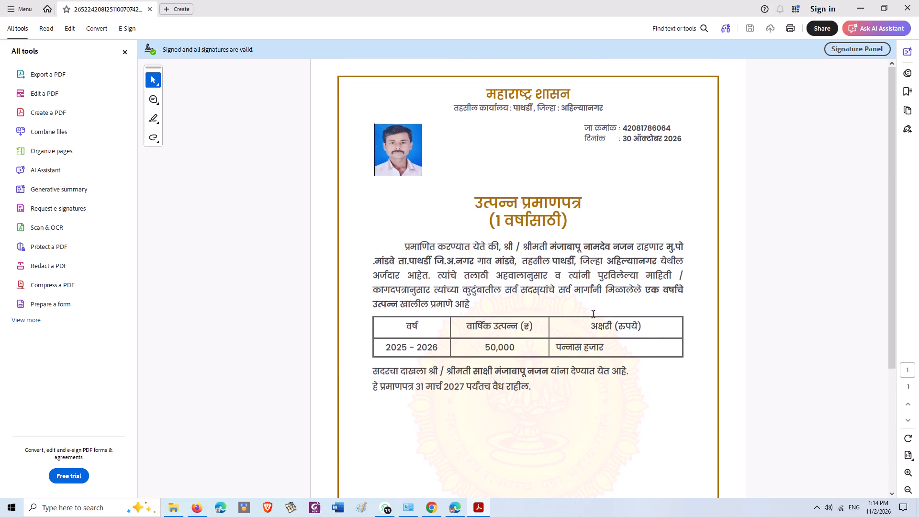
scroll(594, 315, up, 2)
scroll(906, 384, up, 3)
scroll(635, 371, down, 5)
scroll(631, 369, up, 8)
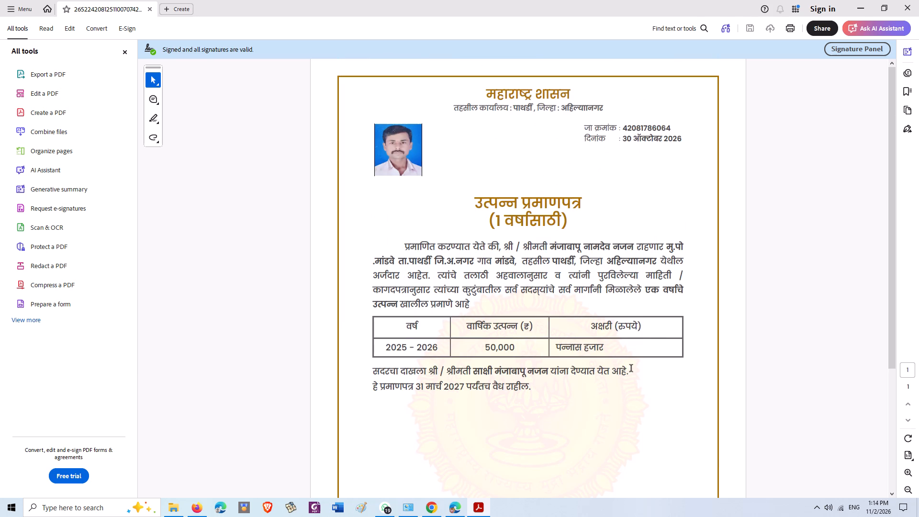
click(905, 9)
click(905, 9)
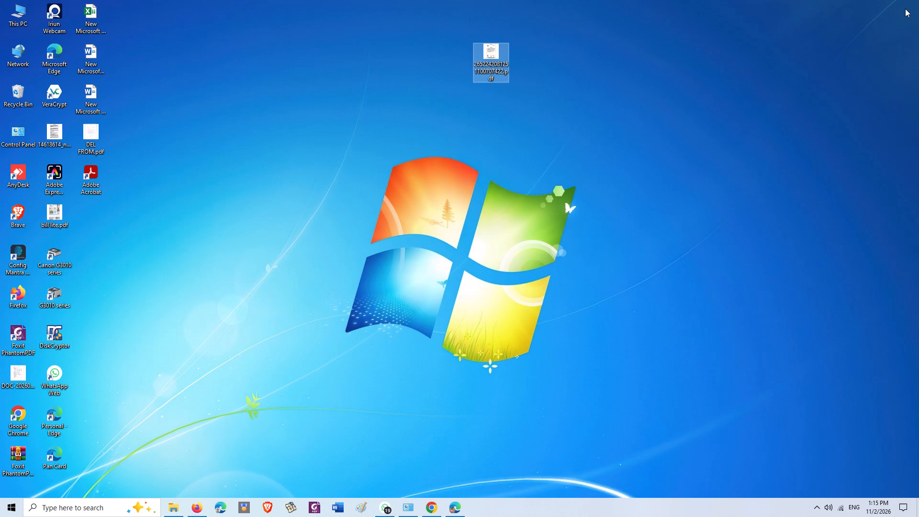
Reopen the income certificate PDF from the desktop, check its page, and close it again.
double_click(504, 51)
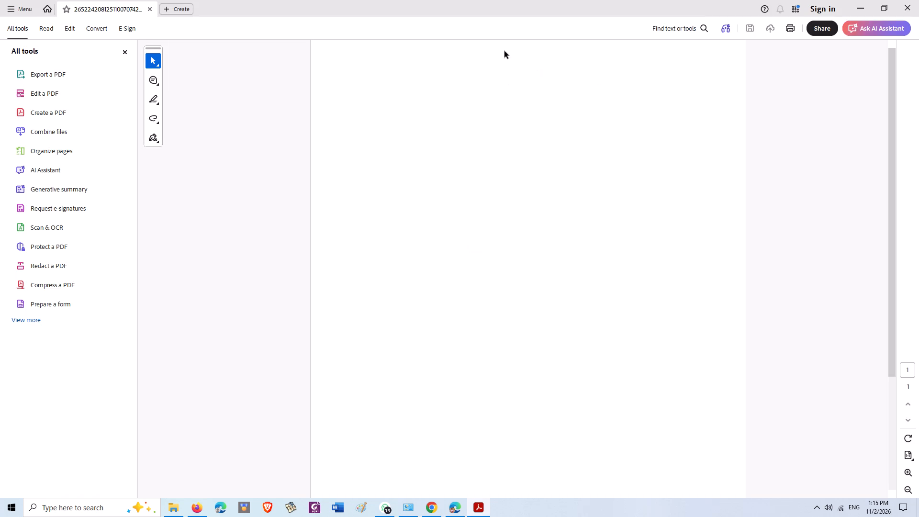
scroll(508, 74, down, 10)
scroll(508, 148, up, 10)
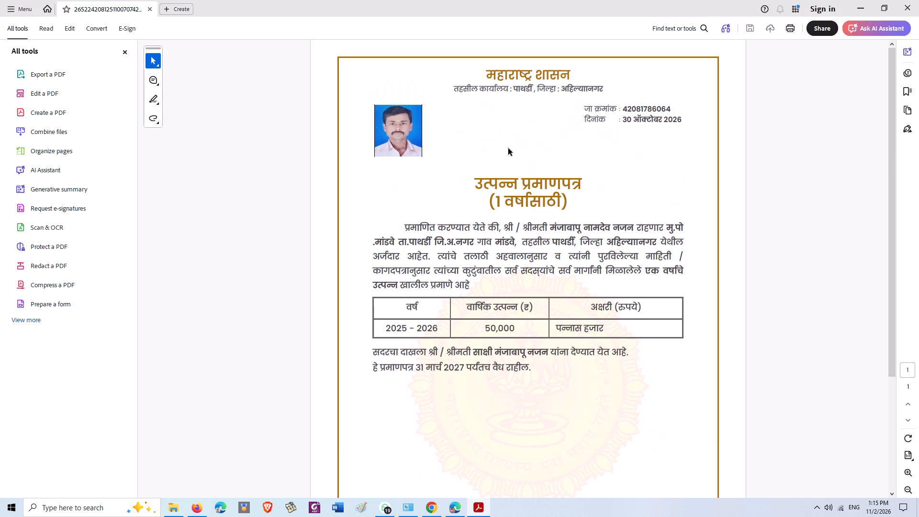
scroll(508, 148, up, 2)
click(909, 5)
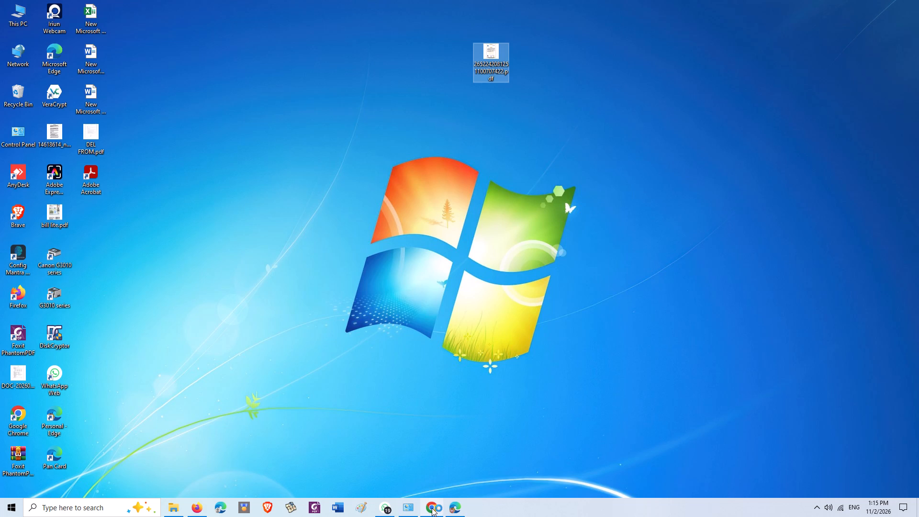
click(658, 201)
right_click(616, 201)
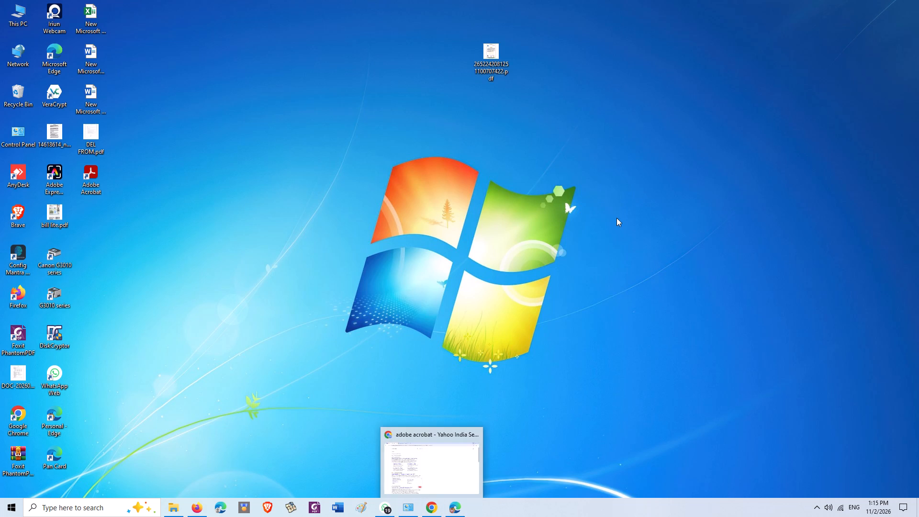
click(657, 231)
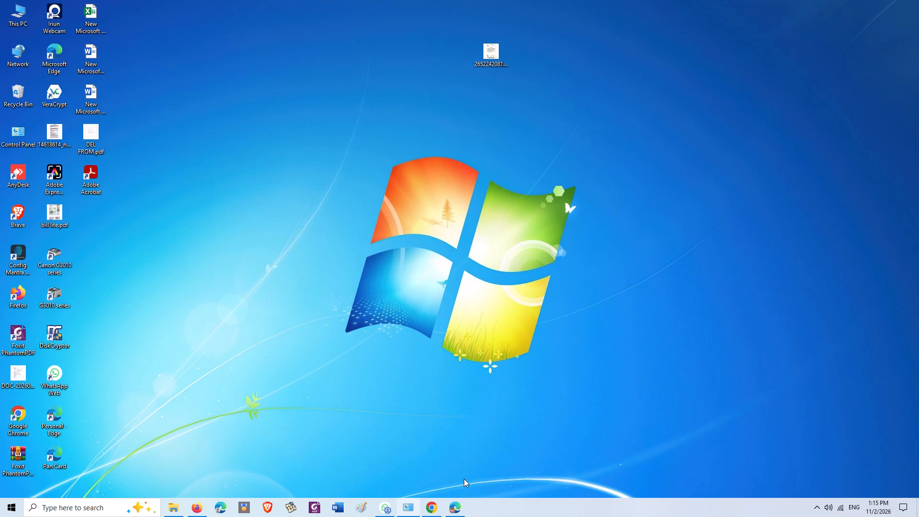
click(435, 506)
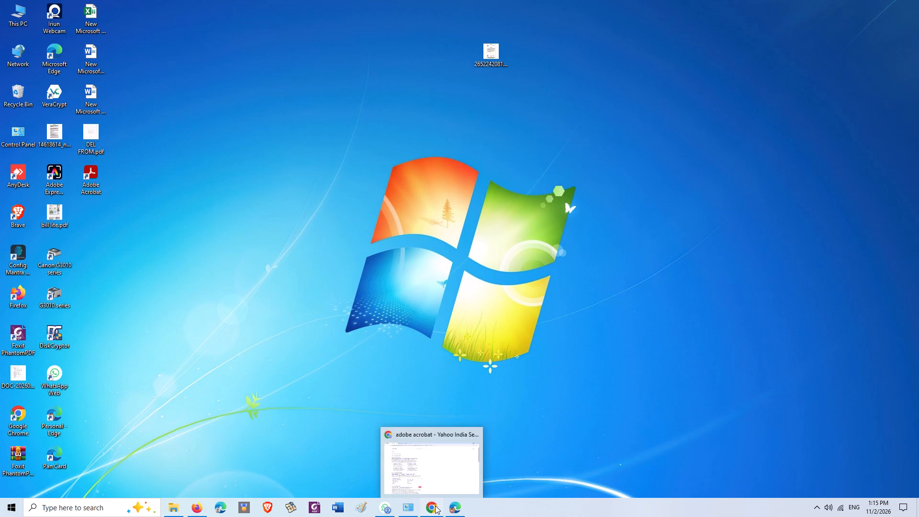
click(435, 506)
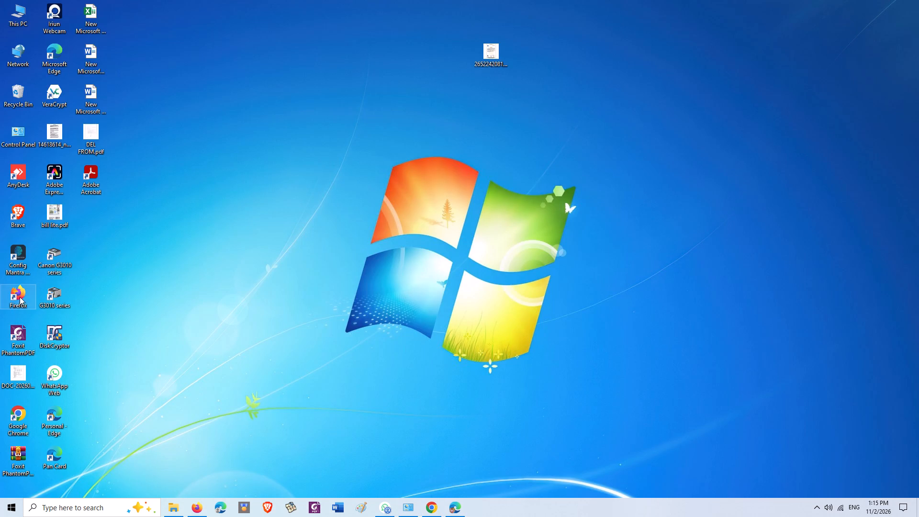
Try to open WhatsApp Web from its desktop shortcut.
double_click(53, 382)
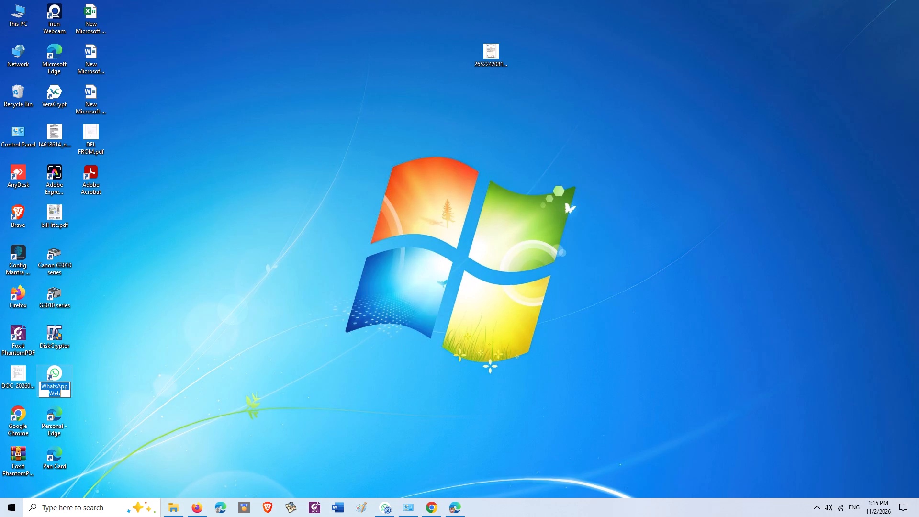
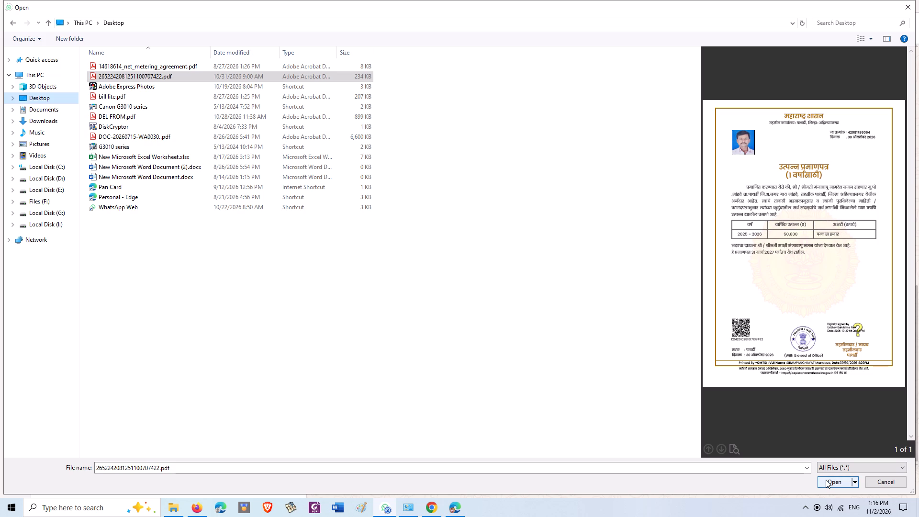
Select the income certificate PDF in the Desktop folder as the file to open in WhatsApp Web.
click(154, 79)
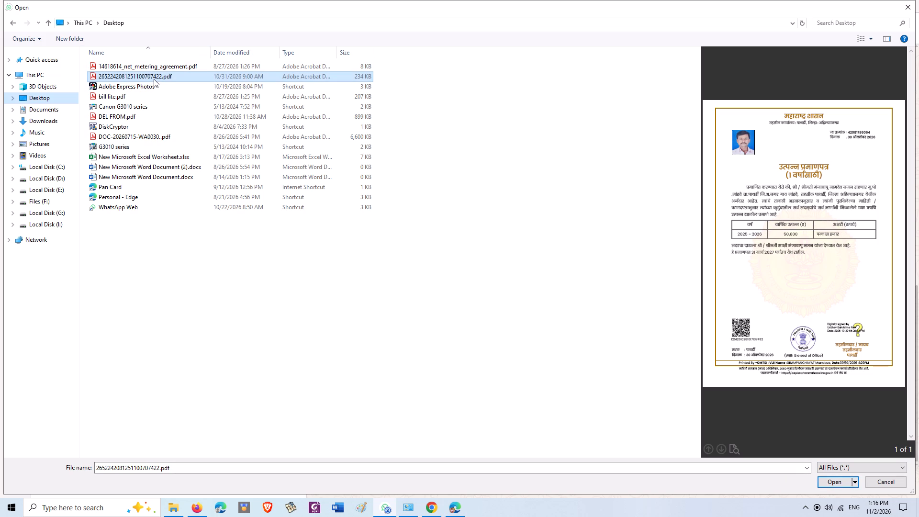
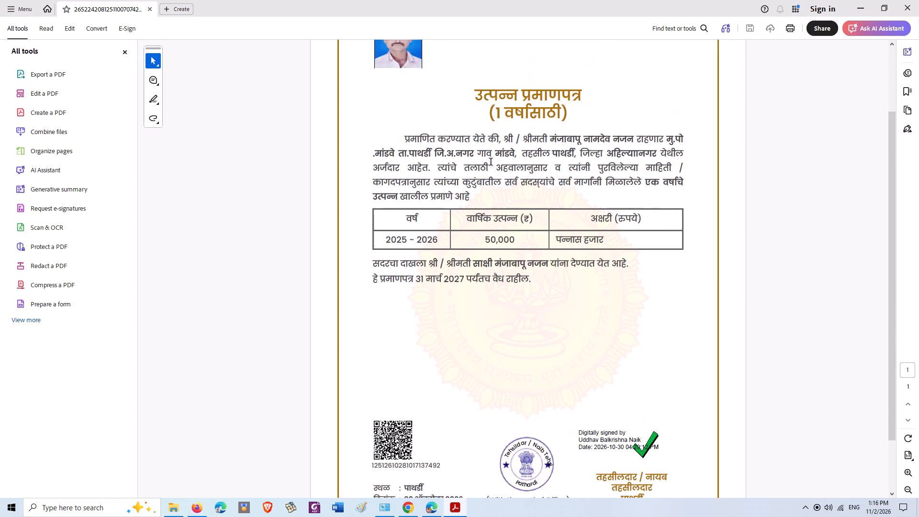
Print the whole income certificate with Microsoft Print to PDF as the printer.
scroll(491, 162, up, 1)
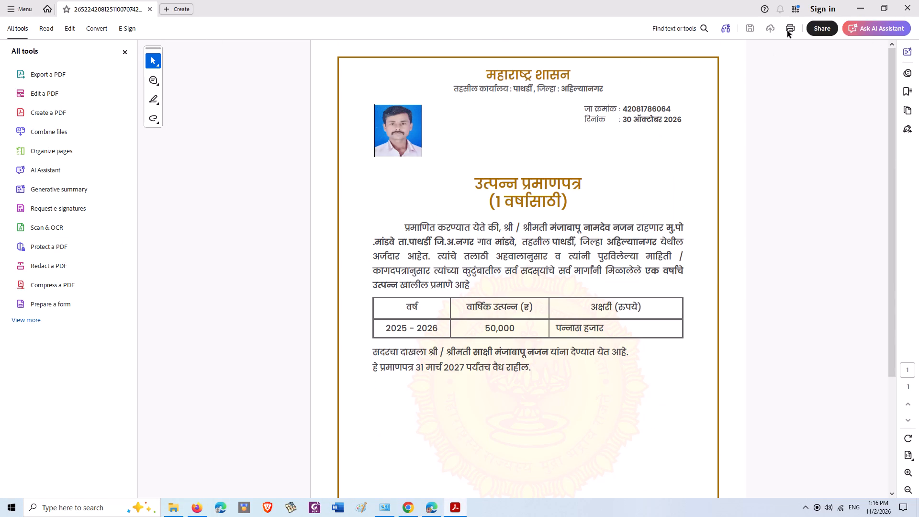
click(787, 31)
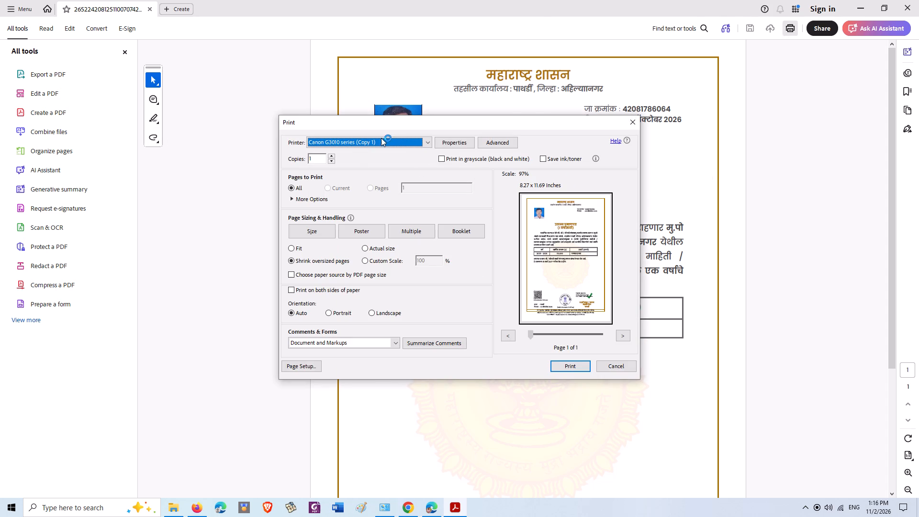
click(393, 141)
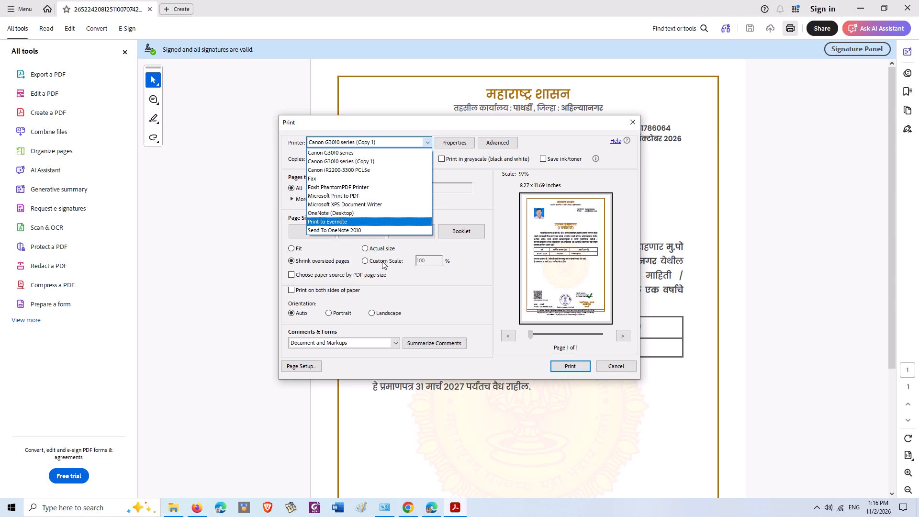
click(359, 198)
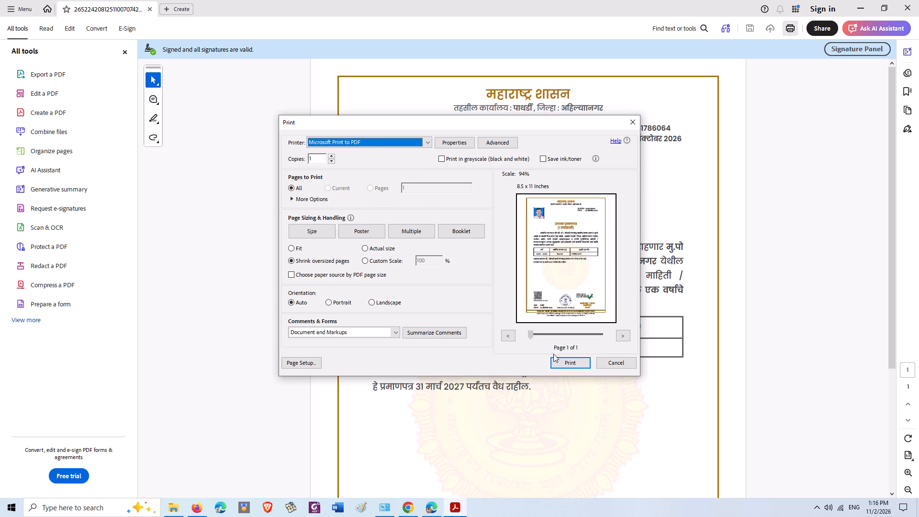
click(560, 360)
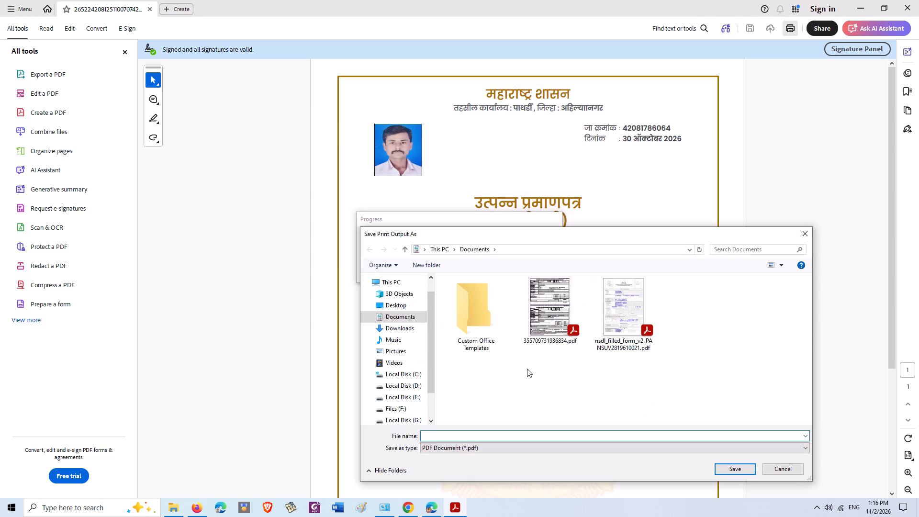
Save the print output as a PDF named sakshi on the Desktop.
click(411, 306)
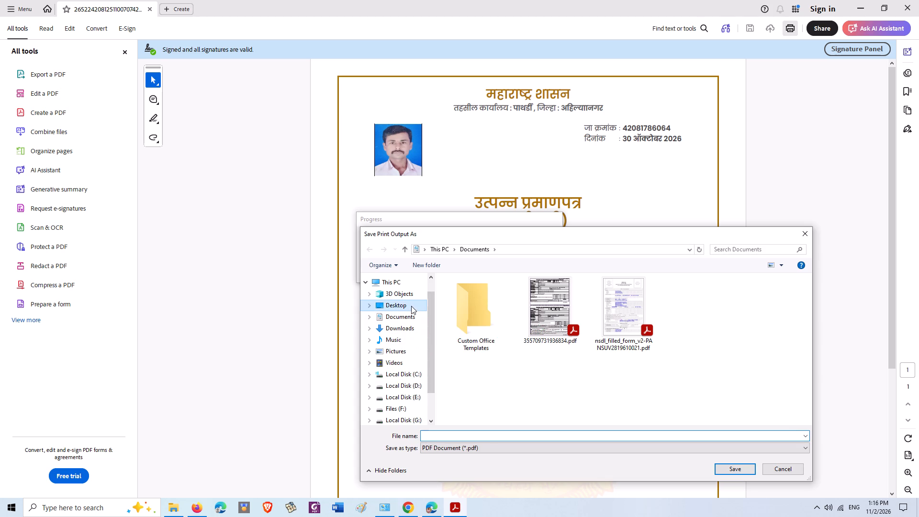
click(461, 436)
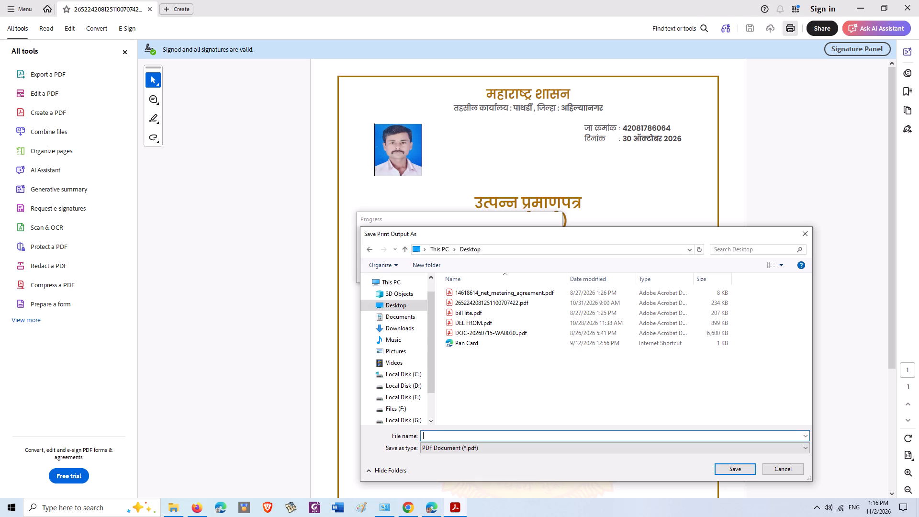
text(sakshi)
click(724, 467)
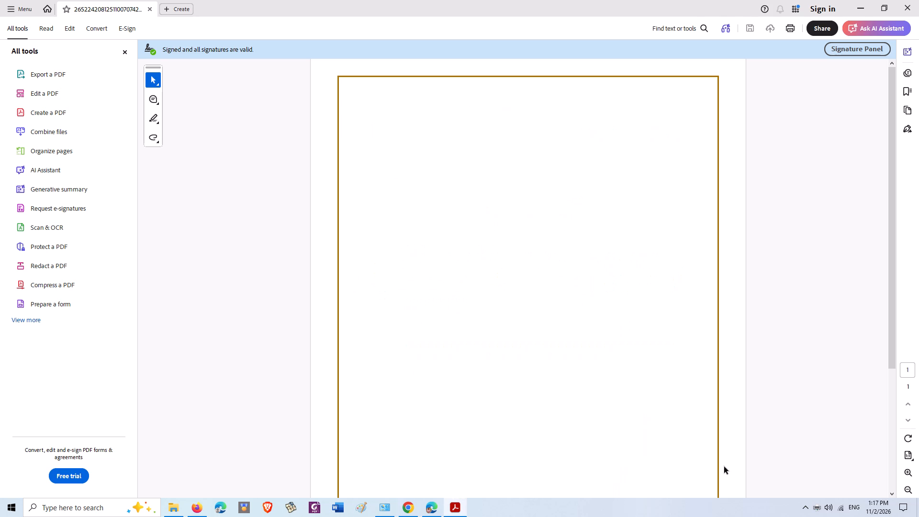
scroll(915, 11, down, 4)
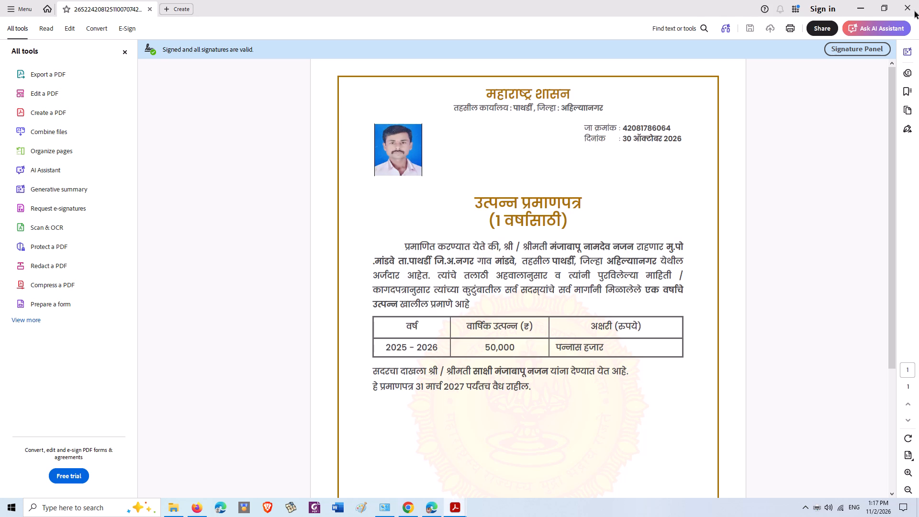
Check the new sakshi PDF down to the signature at the bottom of its page, and minimize Adobe Acrobat.
scroll(915, 11, down, 4)
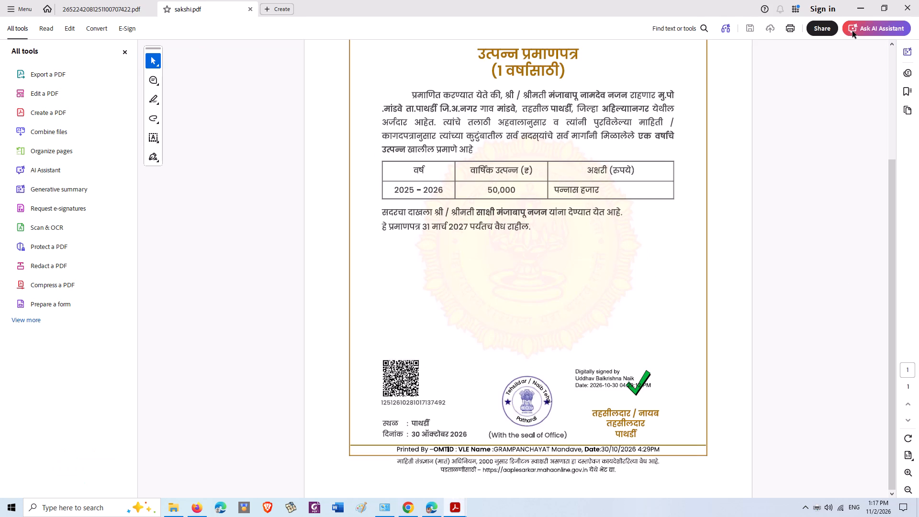
click(866, 0)
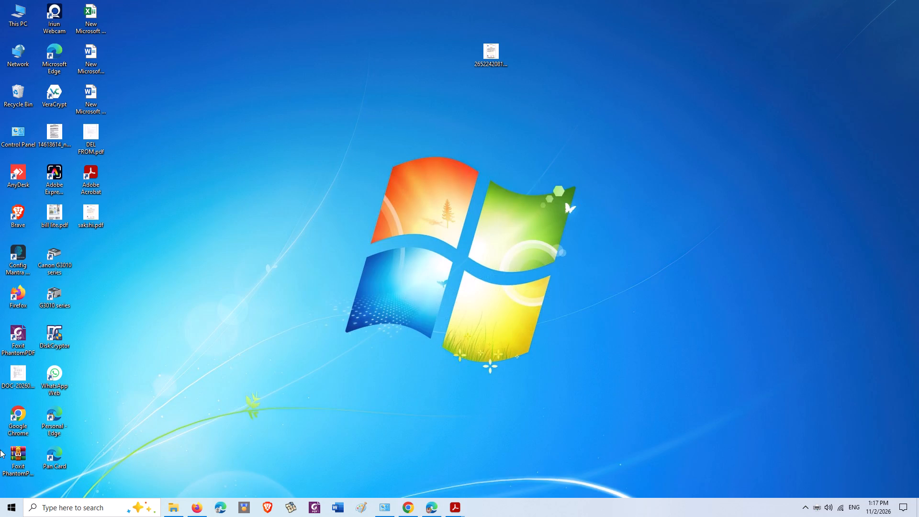
Open WhatsApp Web from its desktop shortcut.
click(43, 381)
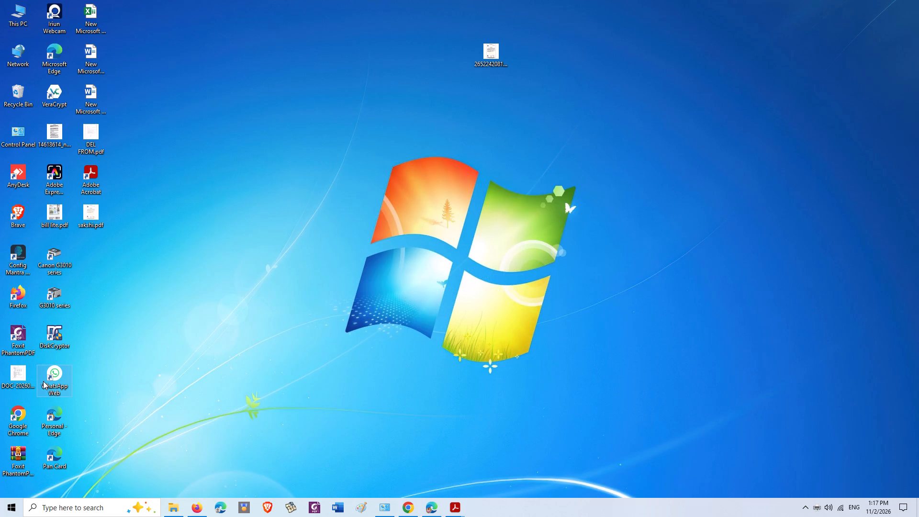
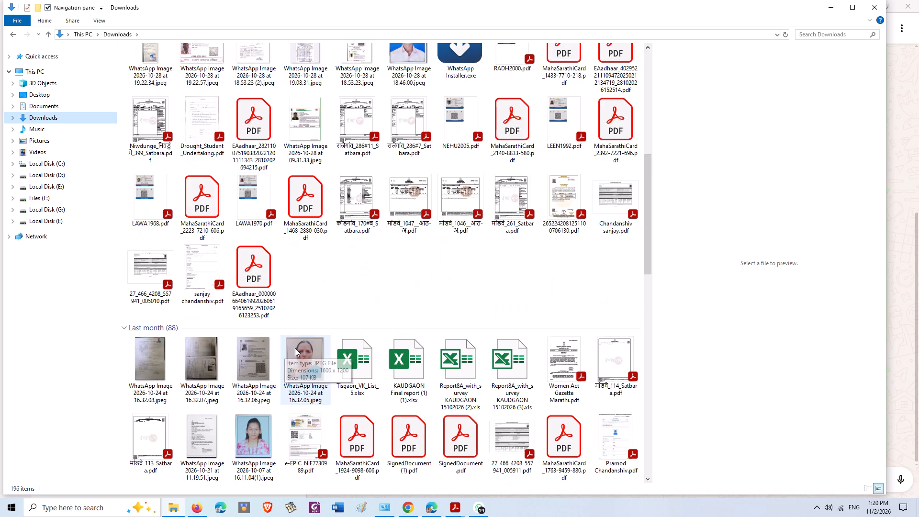
scroll(309, 339, down, 2)
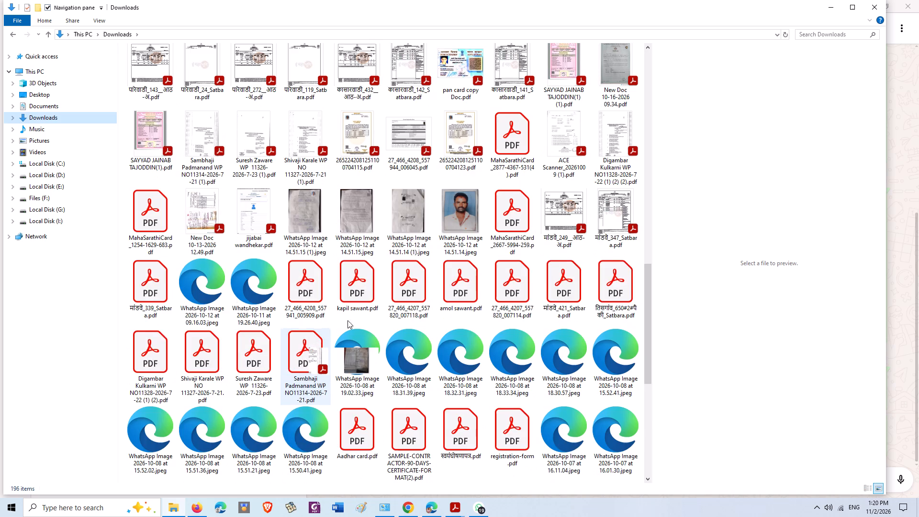
click(459, 142)
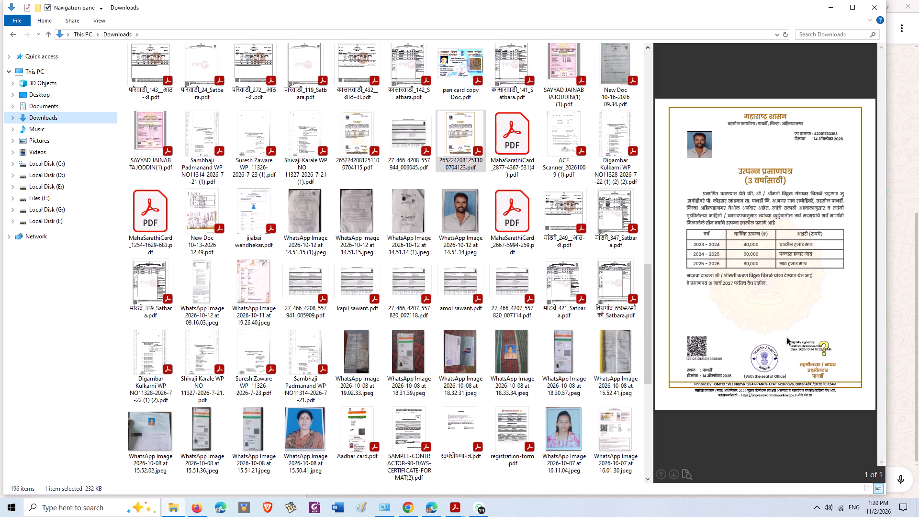
right_click(469, 139)
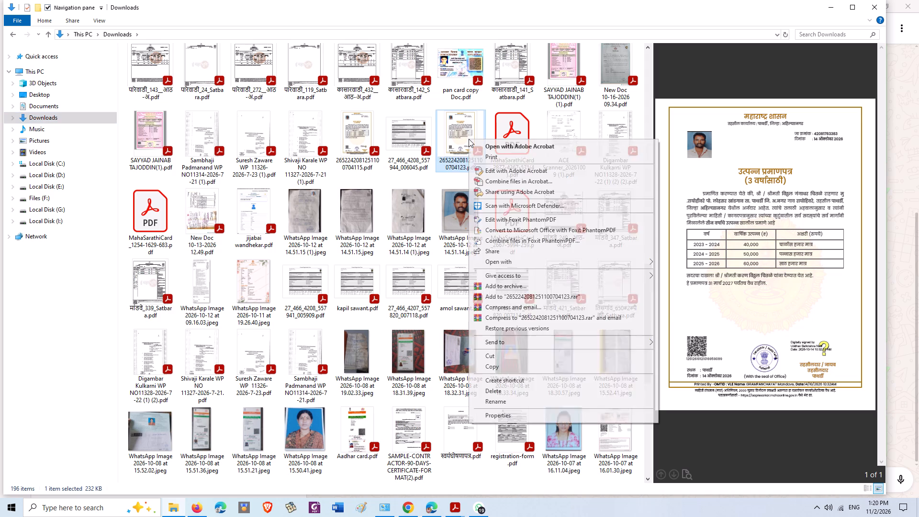
click(509, 259)
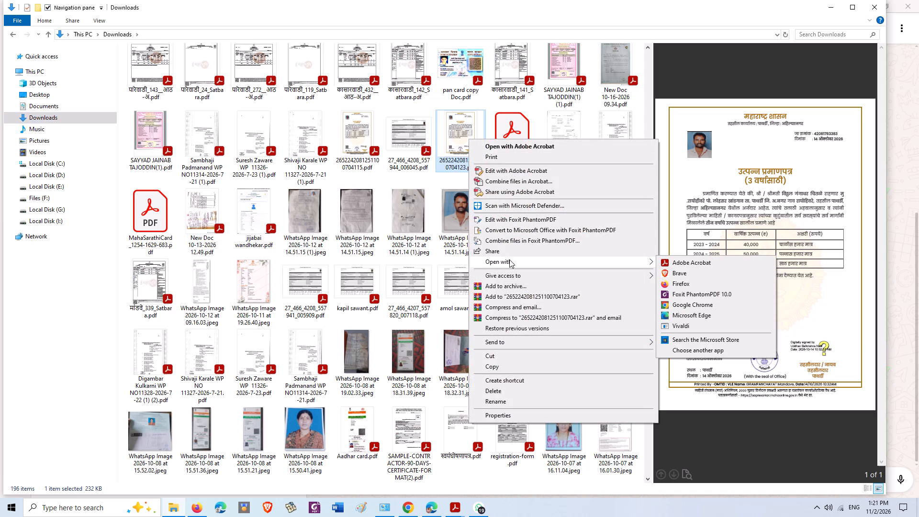
click(509, 259)
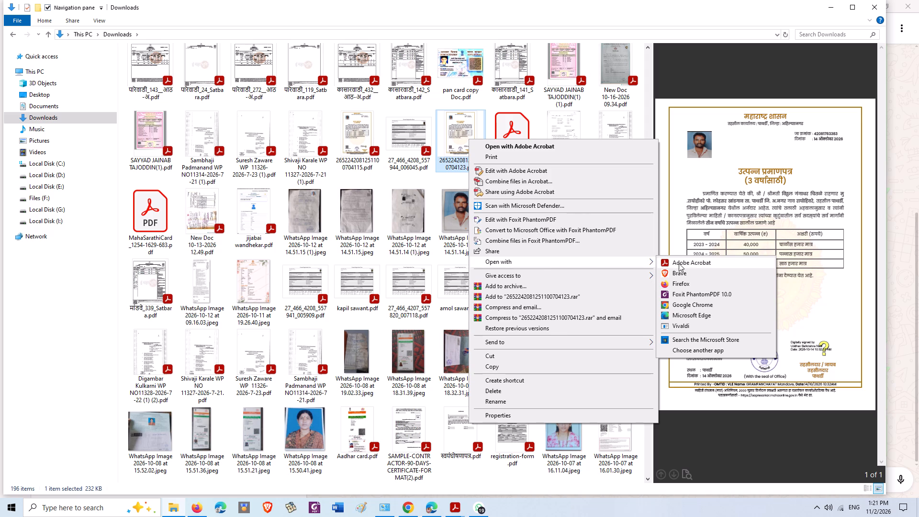
click(682, 261)
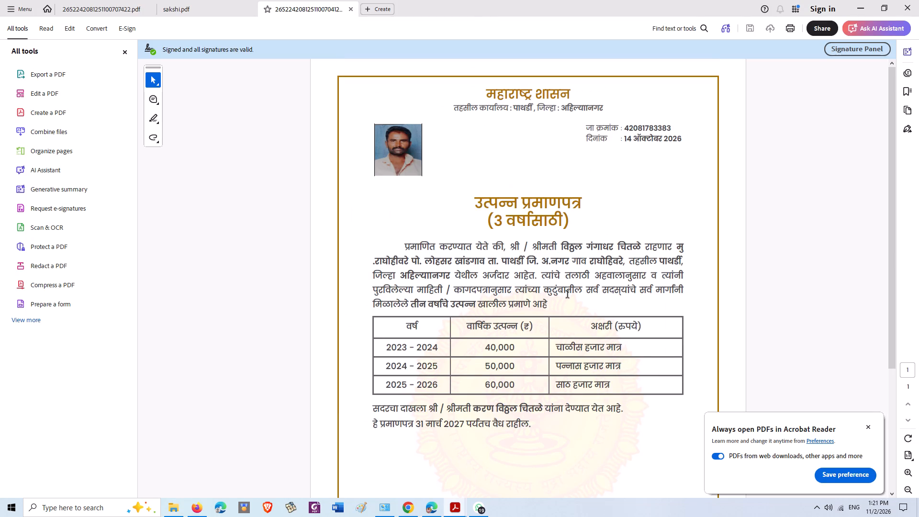
Check the digital signature at the bottom of the certificate and dismiss the offer to always open PDFs in Acrobat Reader.
scroll(572, 295, down, 5)
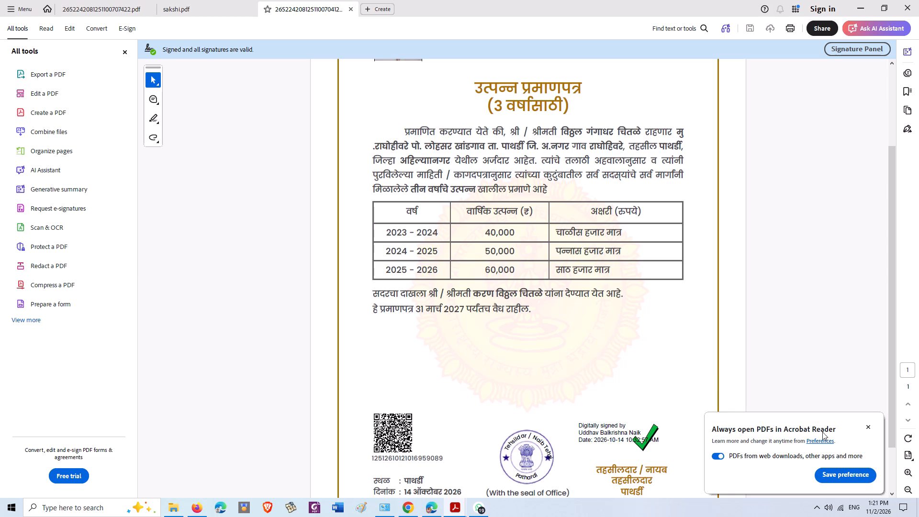
click(808, 354)
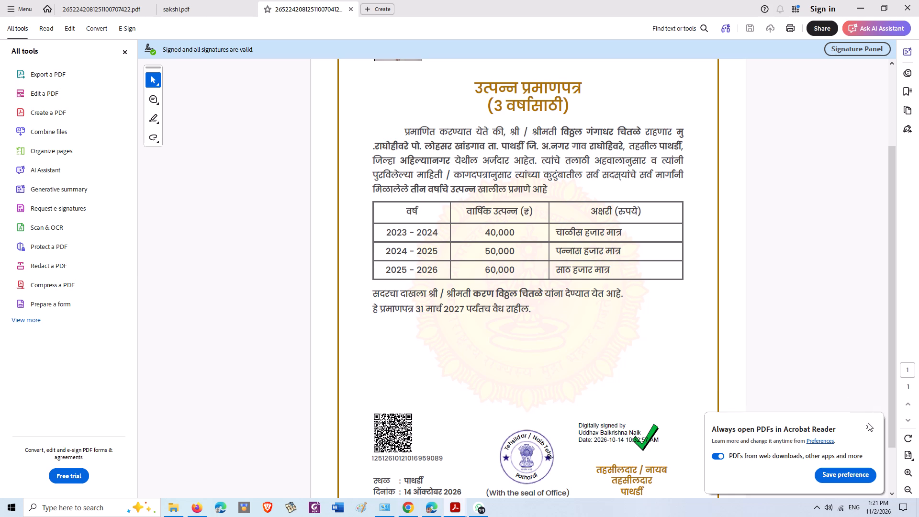
click(868, 424)
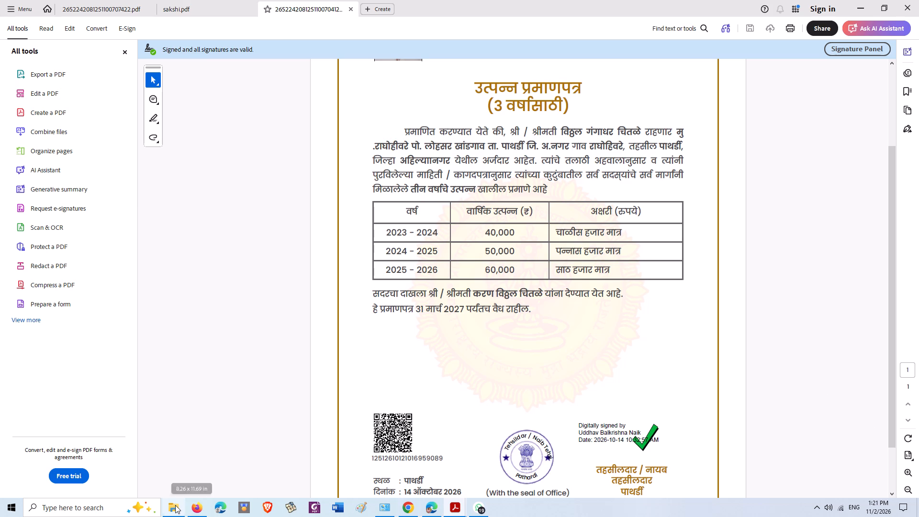
Switch to File Explorer and open the Downloads income certificate PDF whose name ends in 699682 (2) with Adobe Acrobat.
click(179, 487)
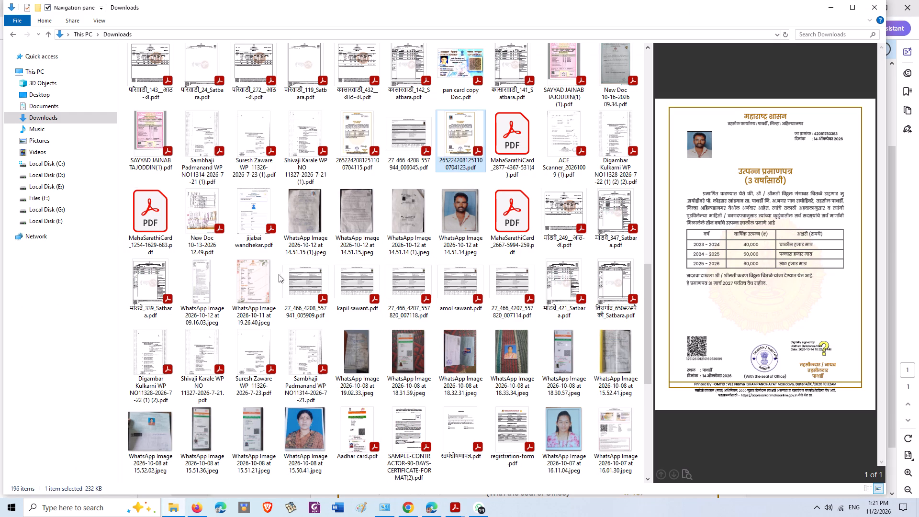
scroll(387, 448, down, 2)
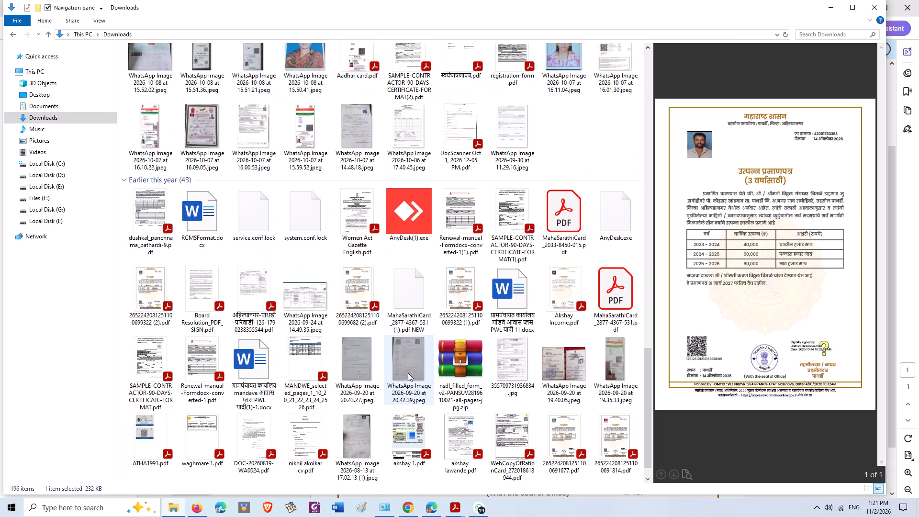
click(351, 286)
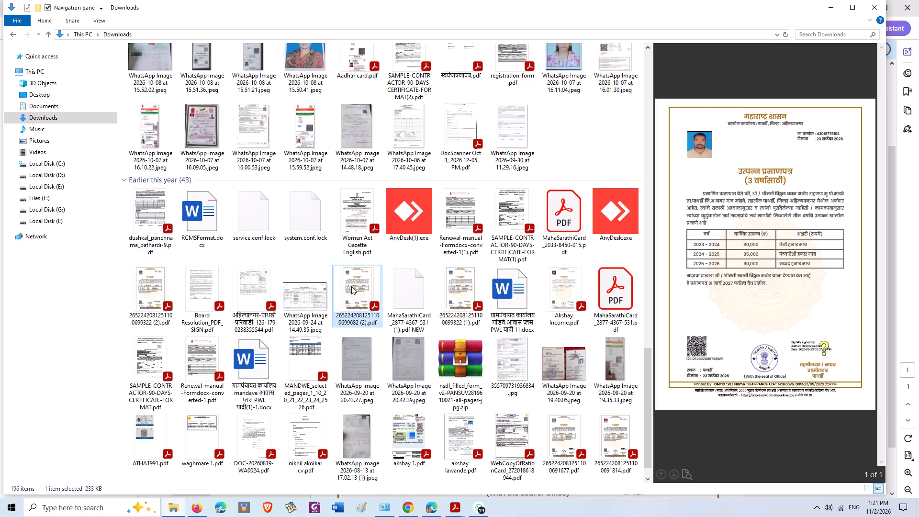
right_click(351, 286)
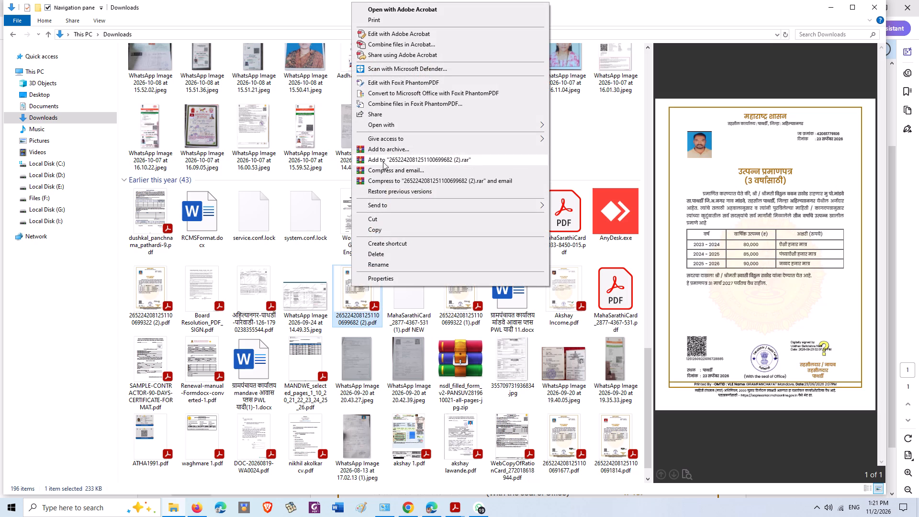
click(384, 126)
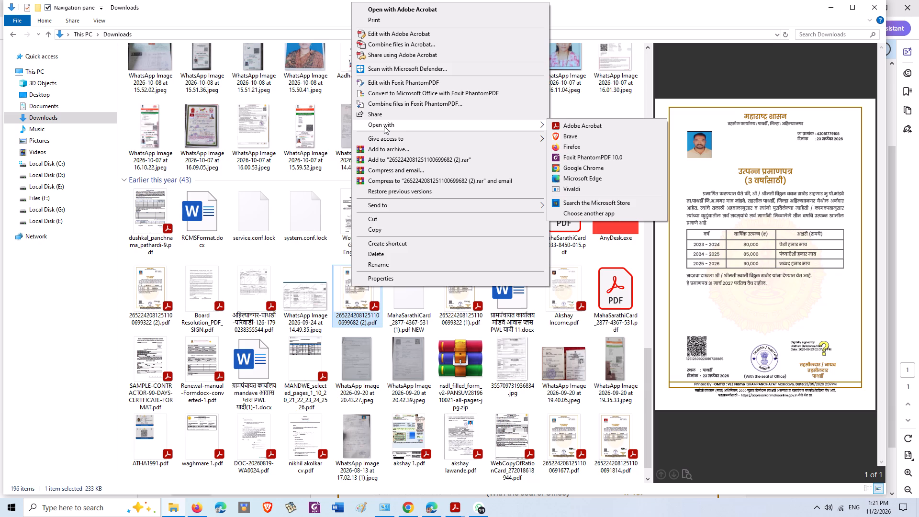
click(575, 121)
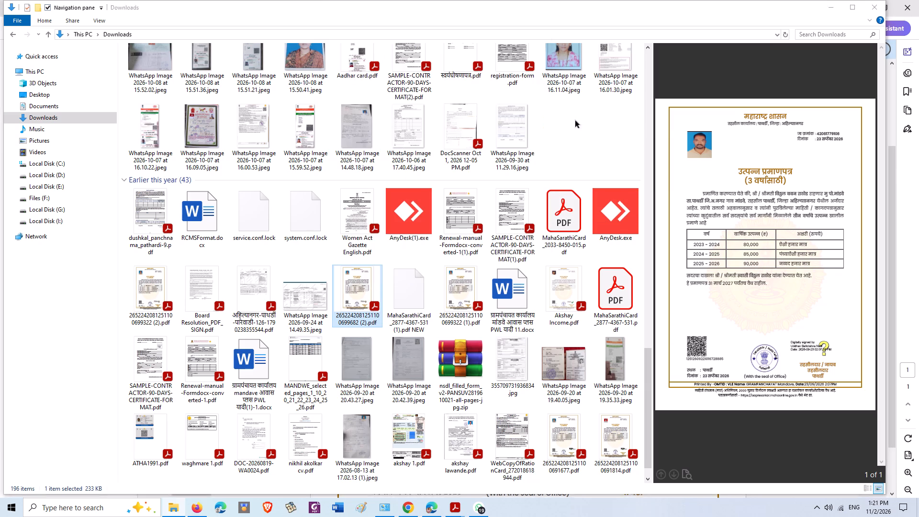
Examine this certificate down to the digital signature and footer at the bottom of the page.
scroll(552, 430, down, 5)
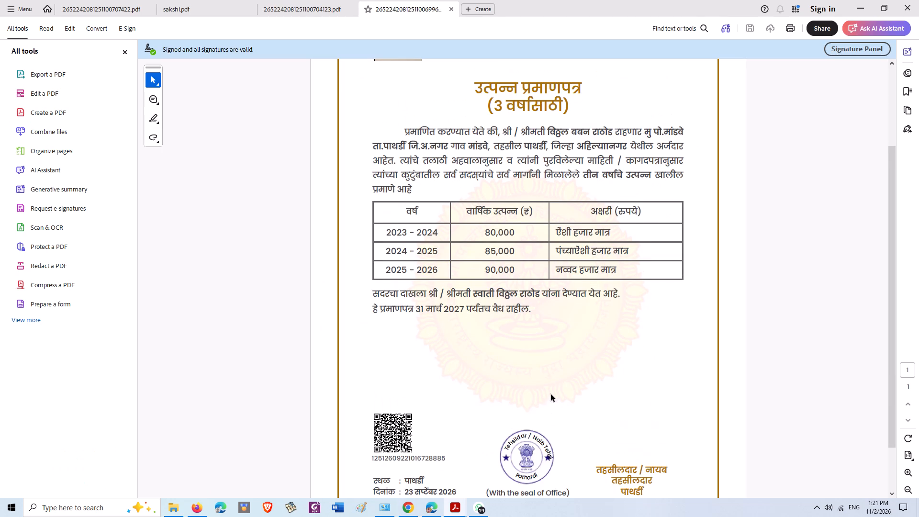
scroll(551, 368, up, 4)
scroll(551, 368, down, 3)
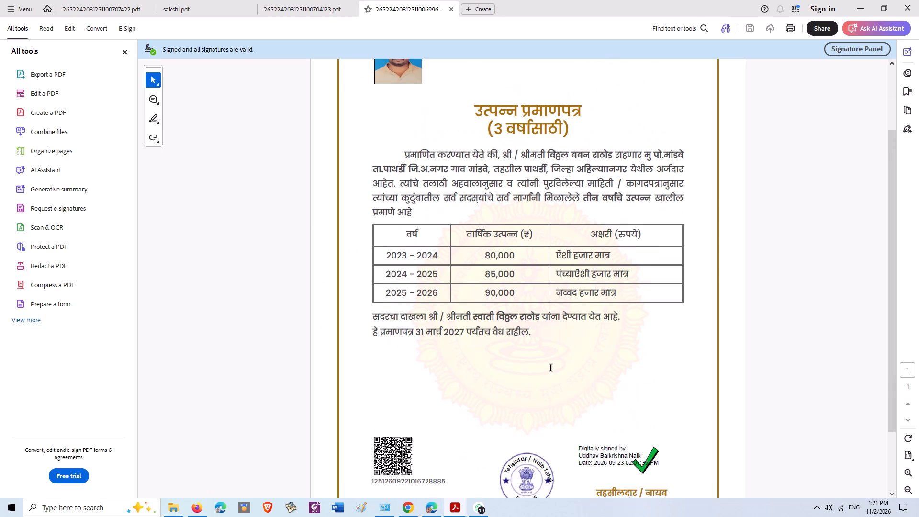
scroll(551, 368, down, 3)
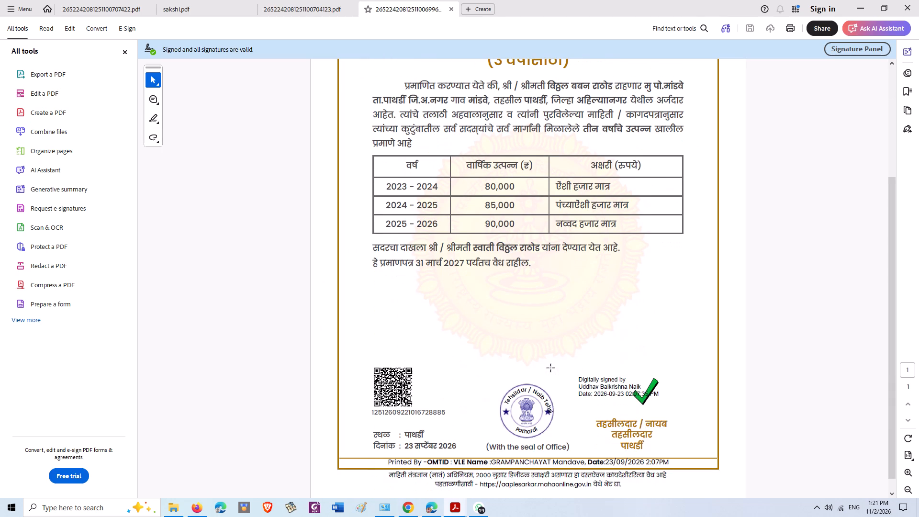
scroll(551, 368, down, 1)
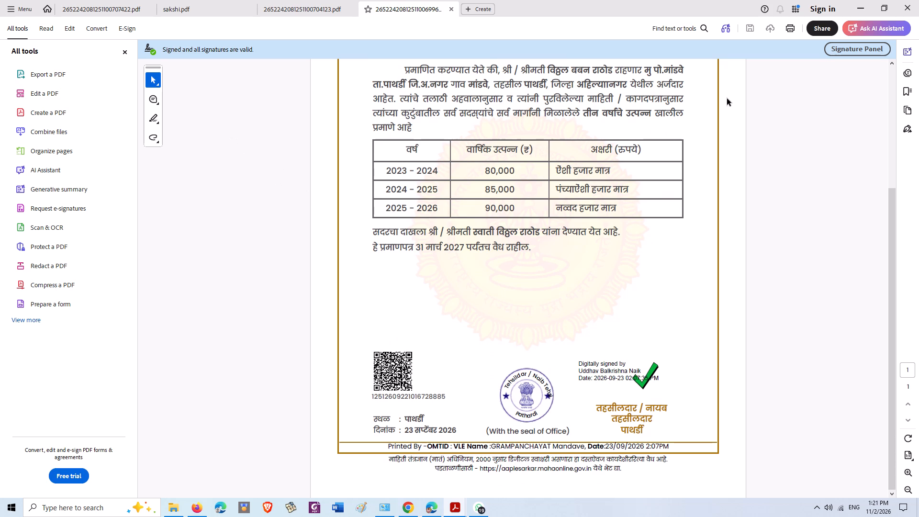
Review the certificate's print settings and close them without printing.
click(789, 30)
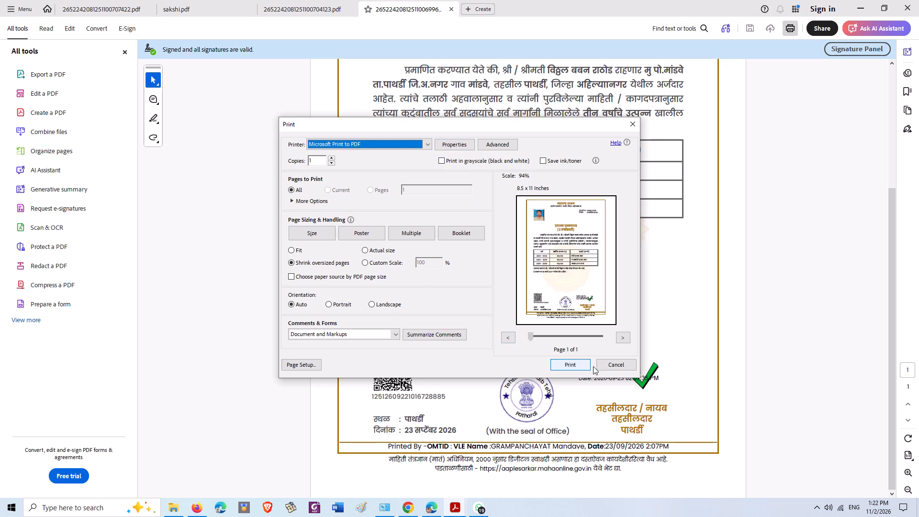
click(609, 362)
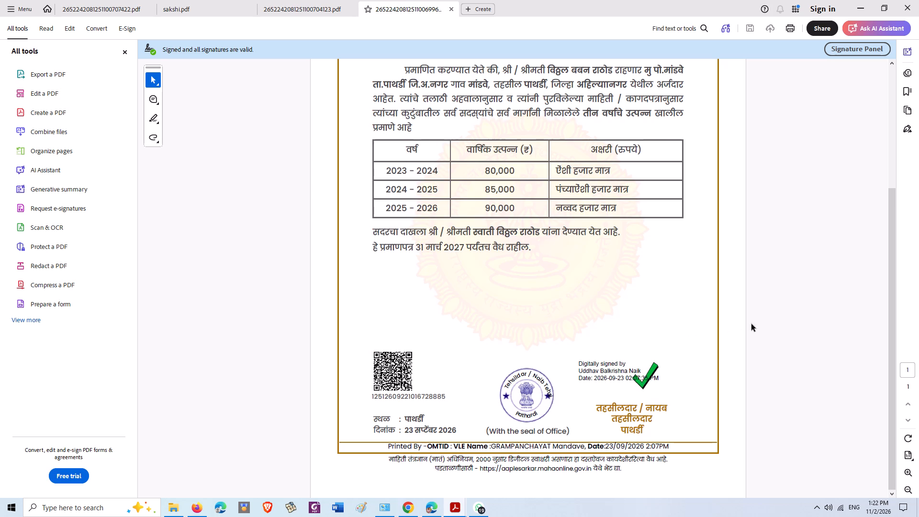
click(775, 323)
Hide the All tools pane beside the certificate.
scroll(219, 299, down, 3)
scroll(222, 301, up, 7)
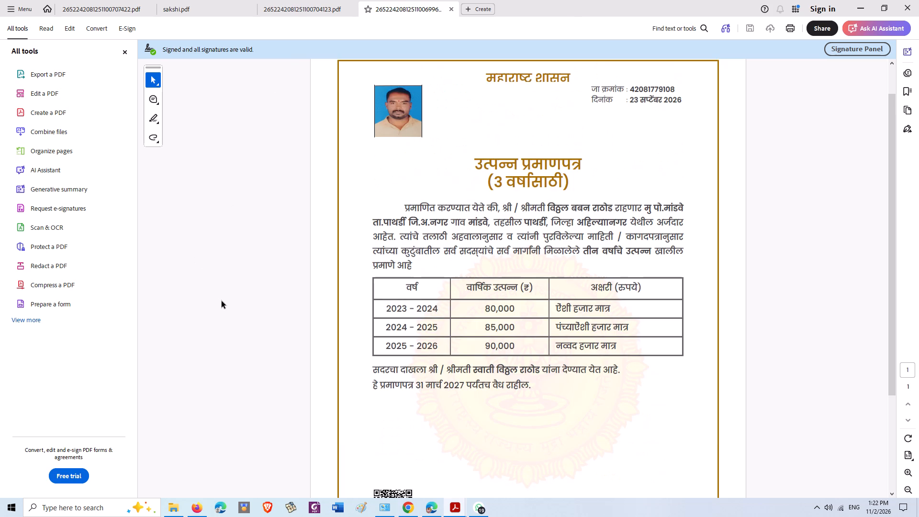
key(Escape)
key(Escape)
key(Escape)
key(Escape)
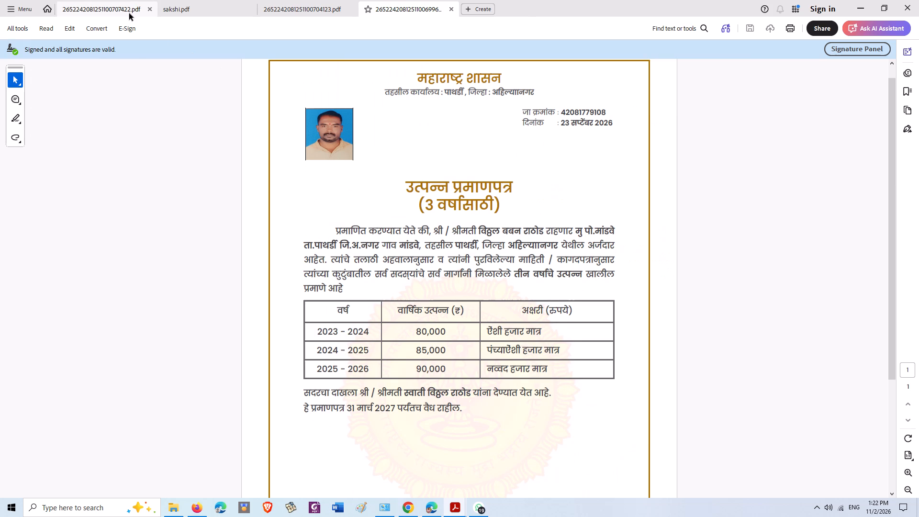
Switch to Firefox, showing the MahaOnline page with the status of submitted applications.
click(199, 514)
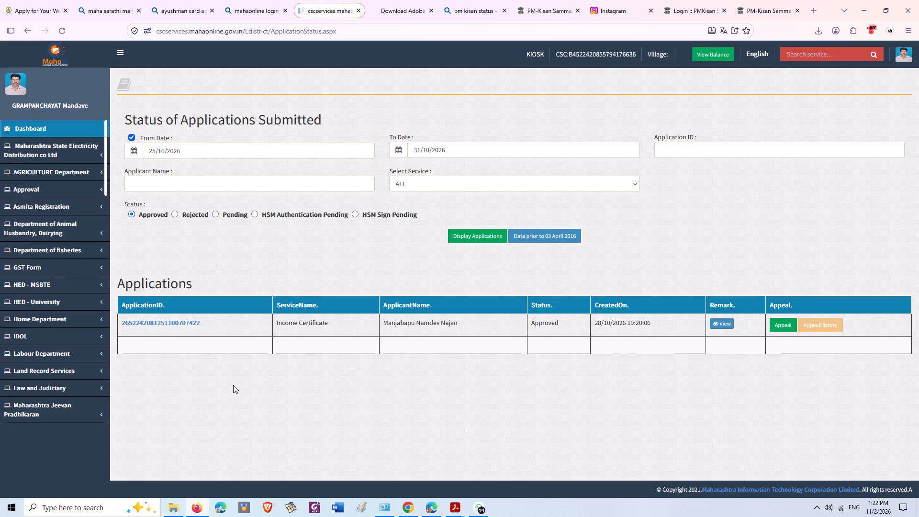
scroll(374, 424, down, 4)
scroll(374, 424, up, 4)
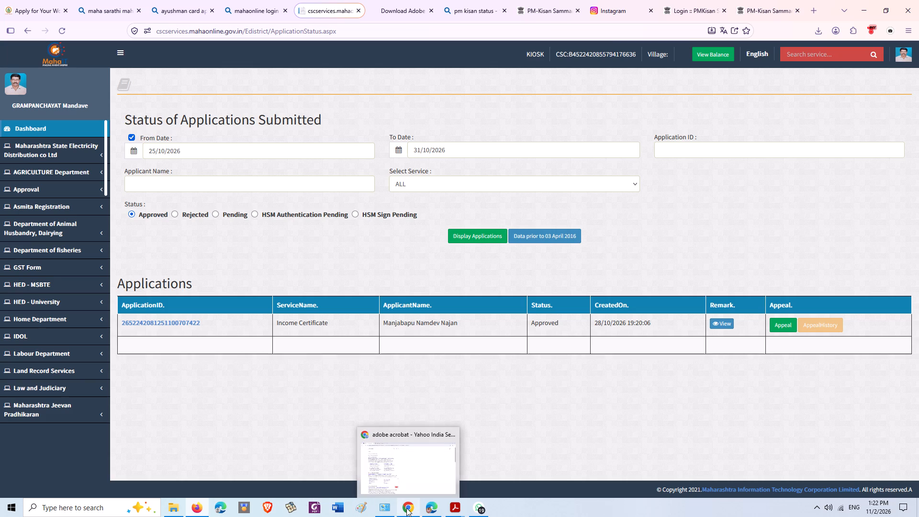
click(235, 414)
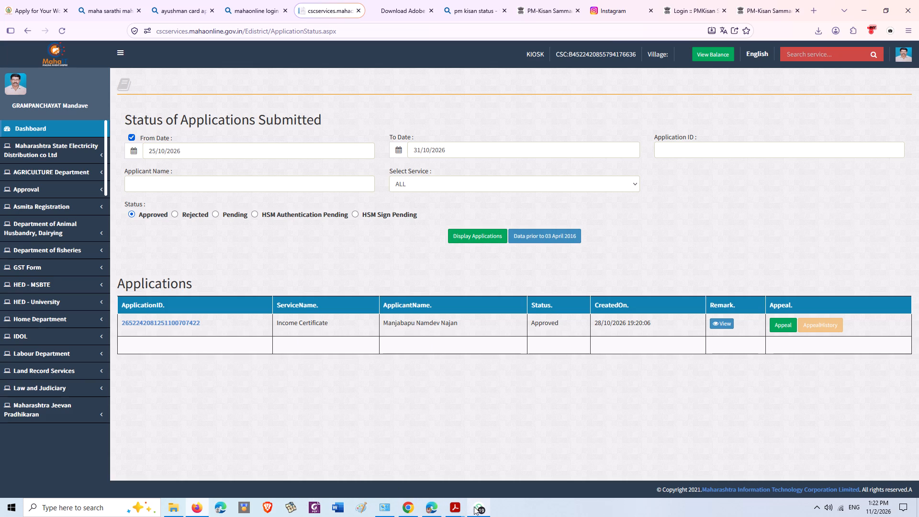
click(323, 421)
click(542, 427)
Display the approved applications submitted from 28/10/2026 to 01/11/2026.
click(153, 152)
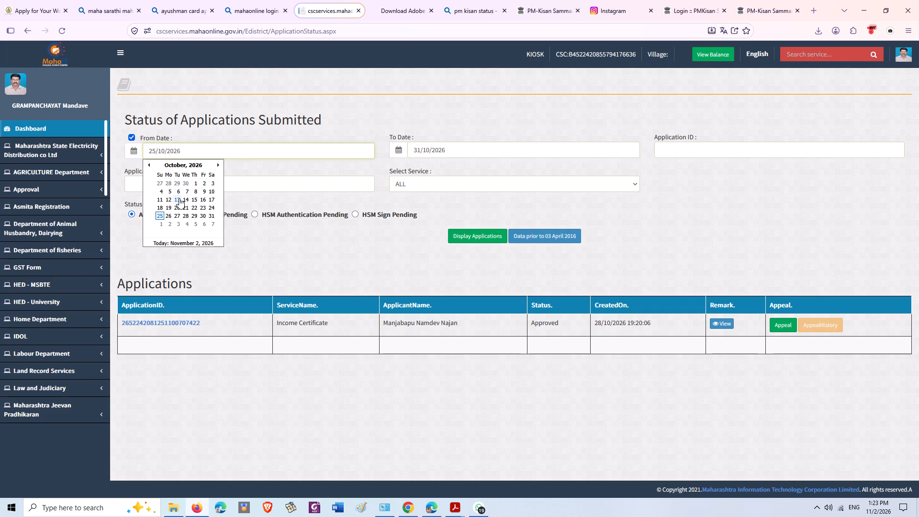
click(185, 216)
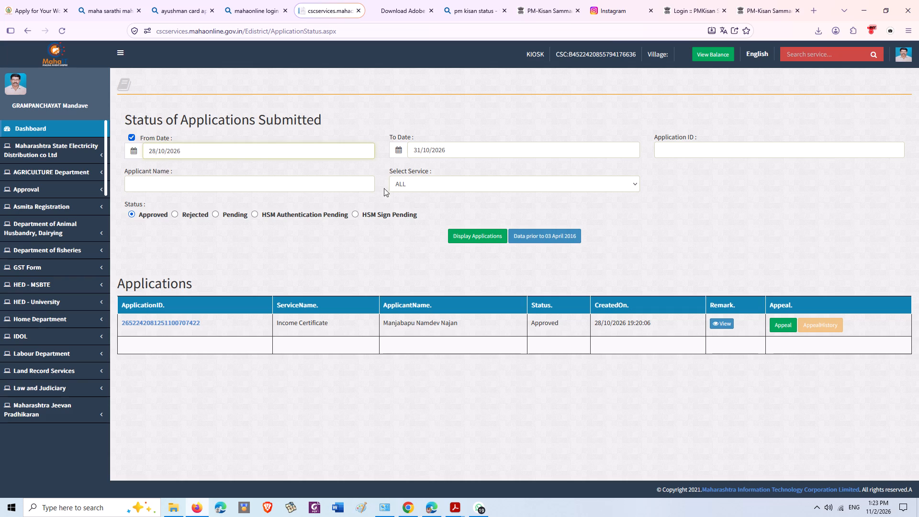
click(417, 152)
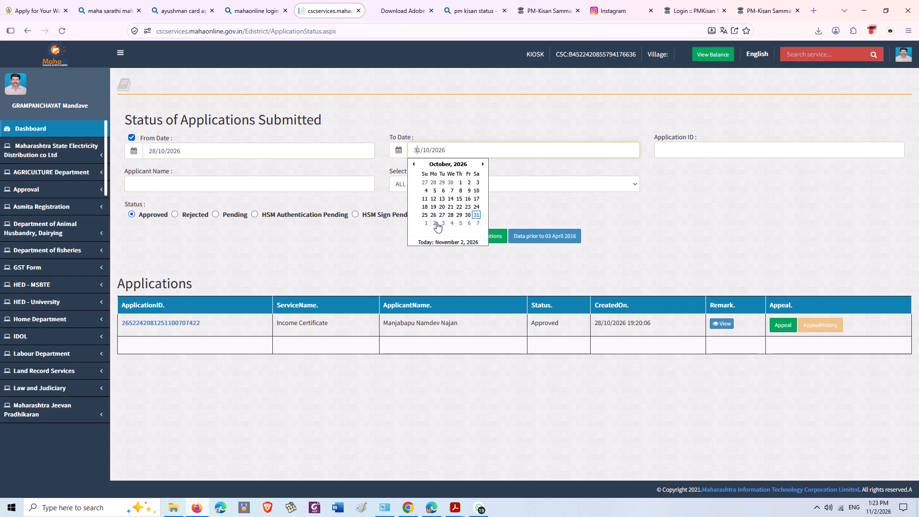
click(424, 222)
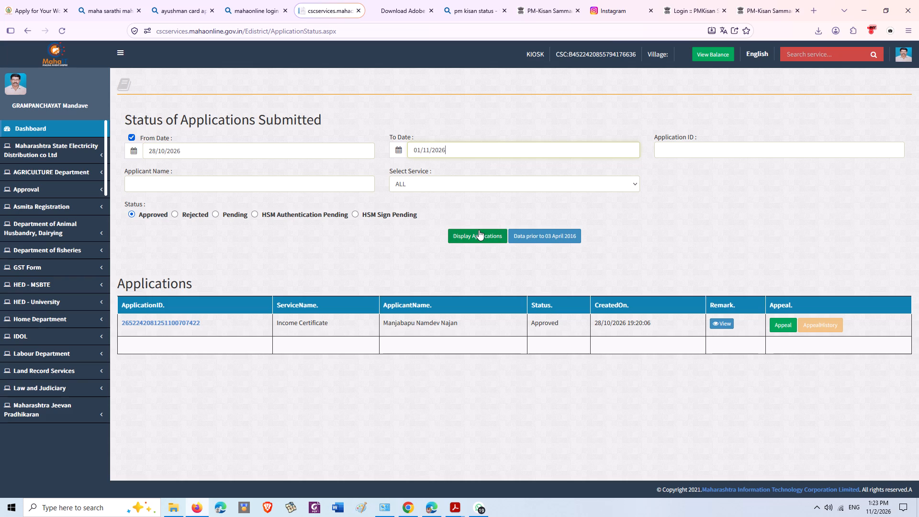
click(480, 232)
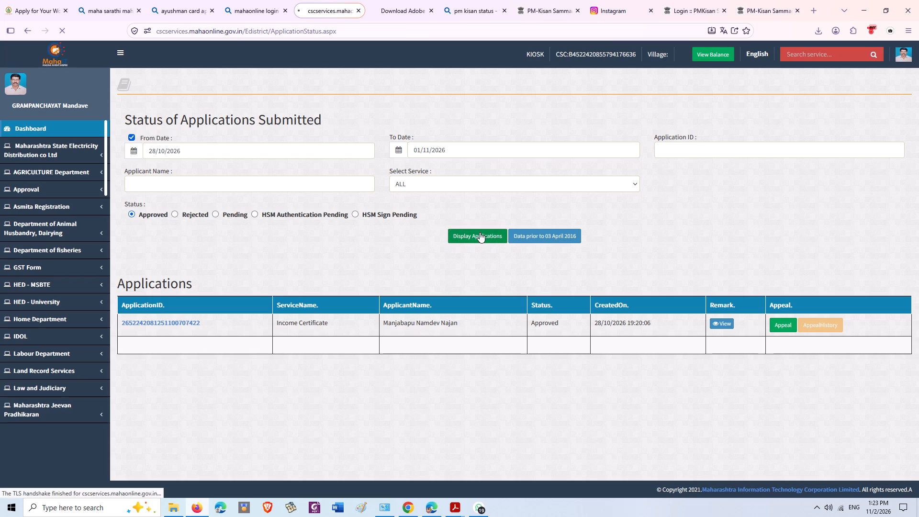
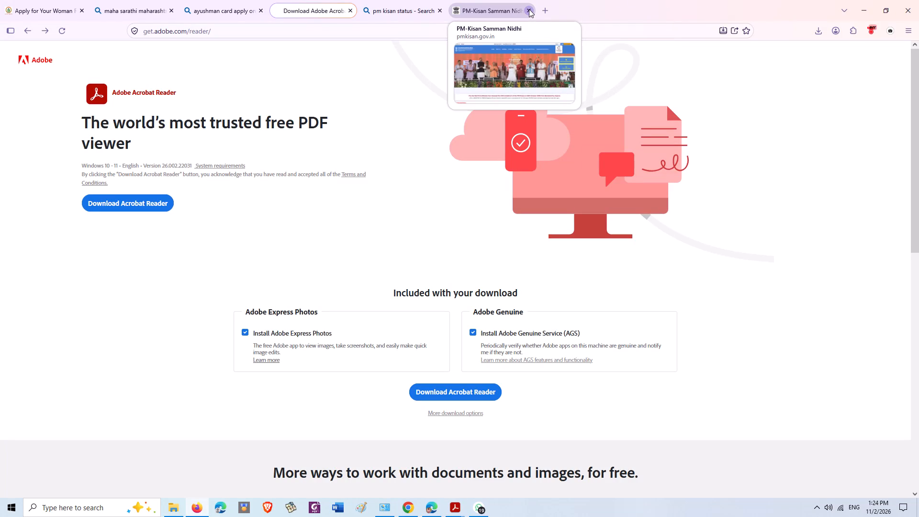
Close the PM-Kisan Samman Nidhi page and the "pm kisan status" search results page.
click(529, 9)
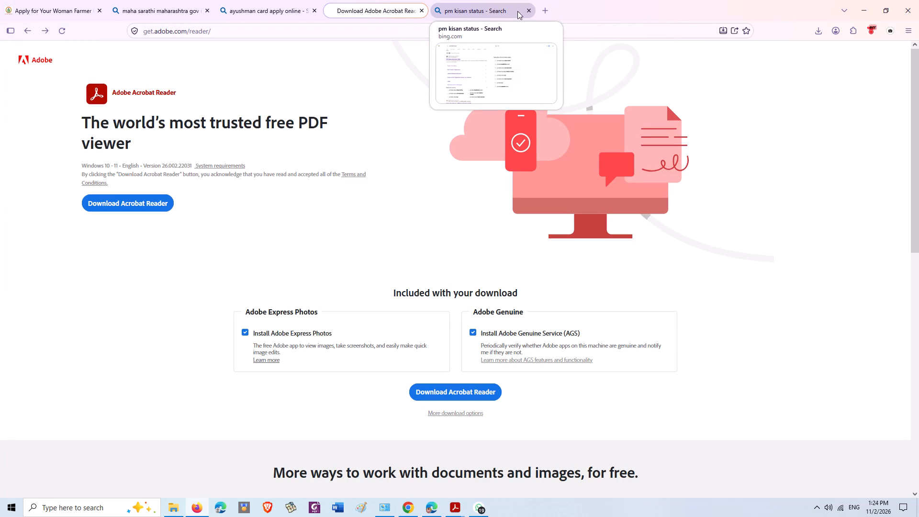
click(529, 11)
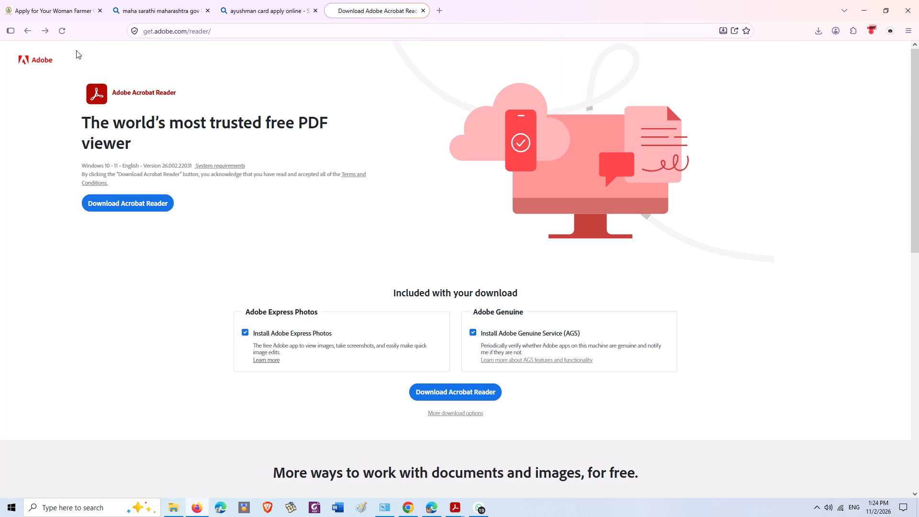
Open a new blank browser page and bring up its address and recent-search suggestions.
click(438, 9)
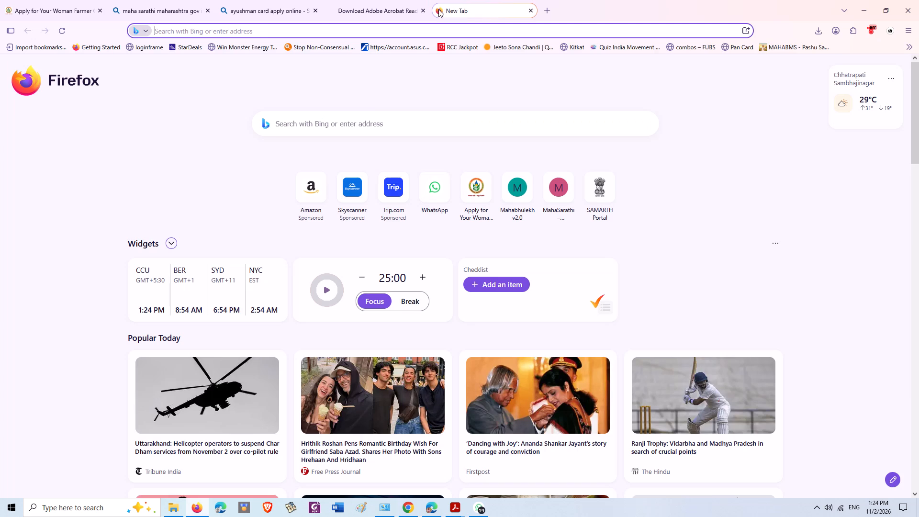
click(167, 29)
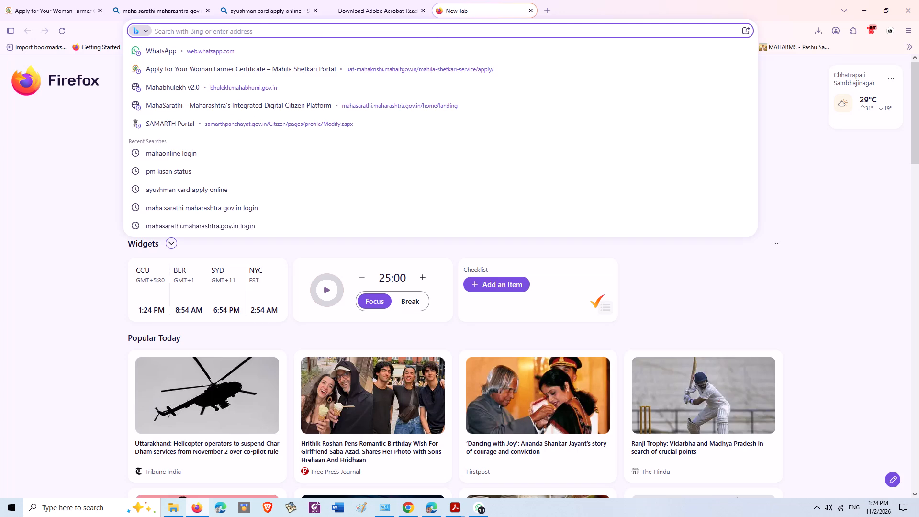